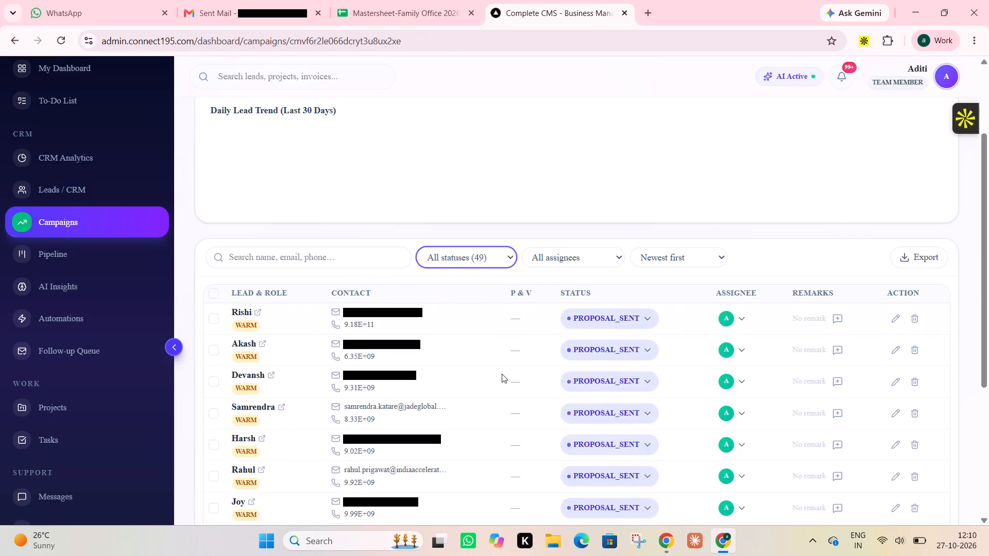
Sort the campaign's lead list by Recently updated.
scroll(502, 393, "down", 2)
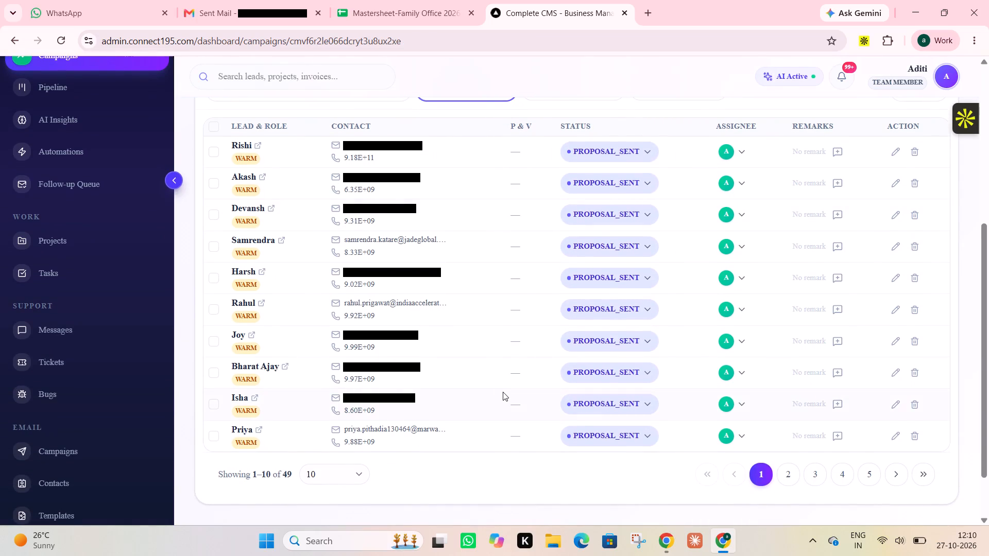
scroll(586, 322, "up", 2)
left_click(661, 238)
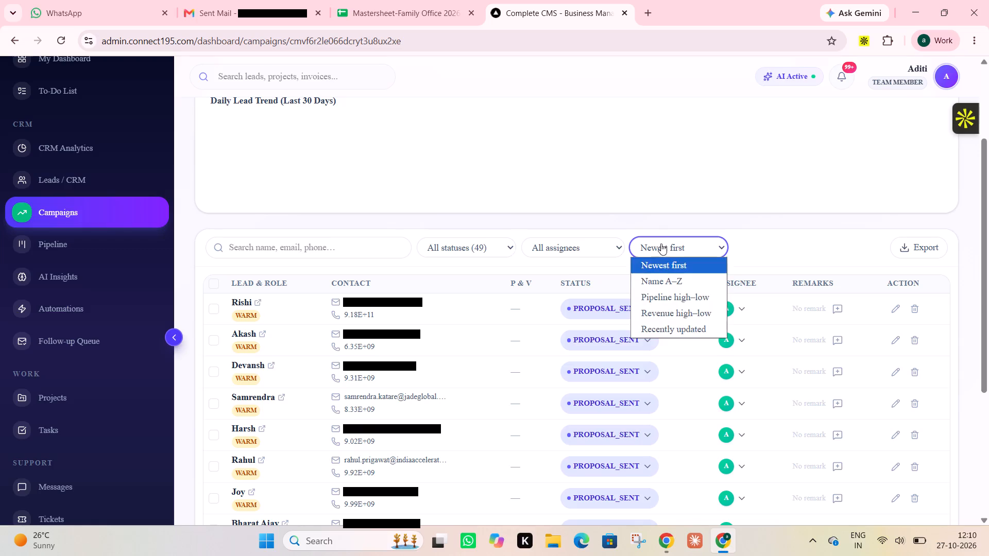
left_click(667, 323)
Review the statuses of the recently updated leads on the first two pages and go on to page 3.
scroll(667, 323, "down", 1)
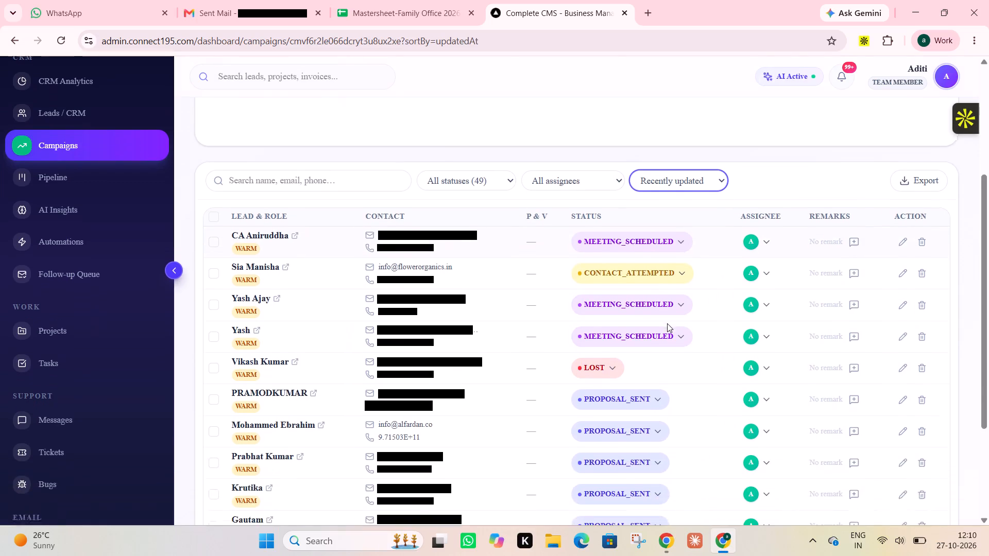
scroll(667, 323, "down", 2)
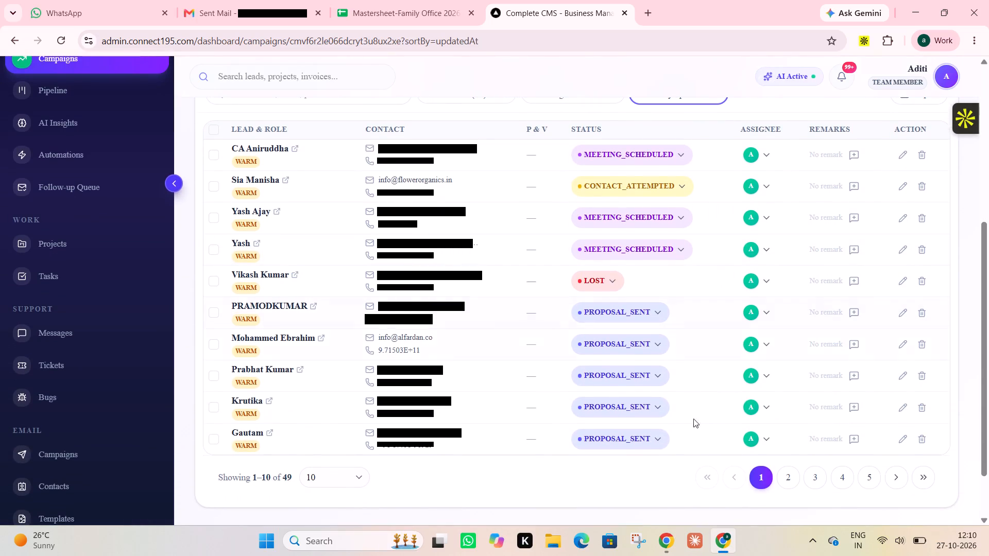
left_click(783, 473)
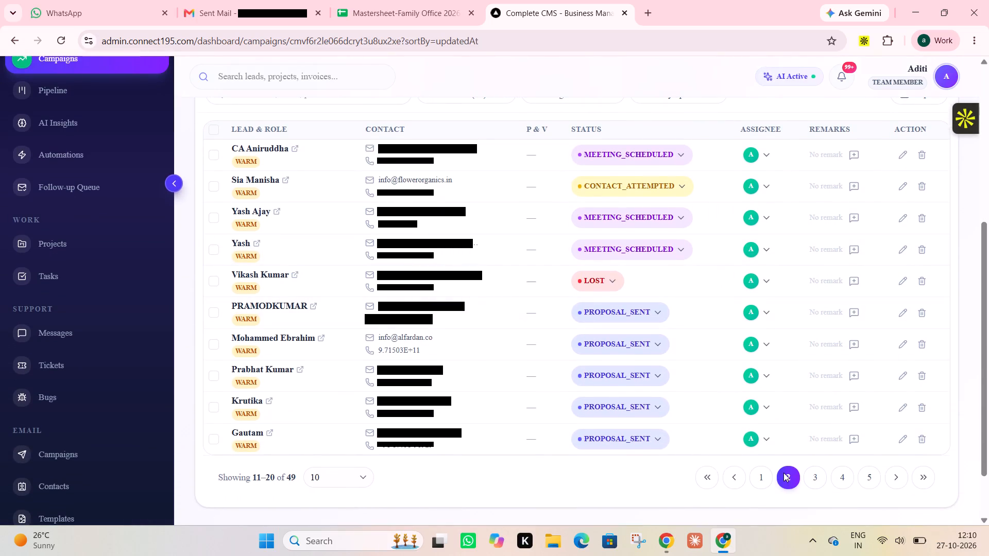
scroll(653, 373, "down", 1)
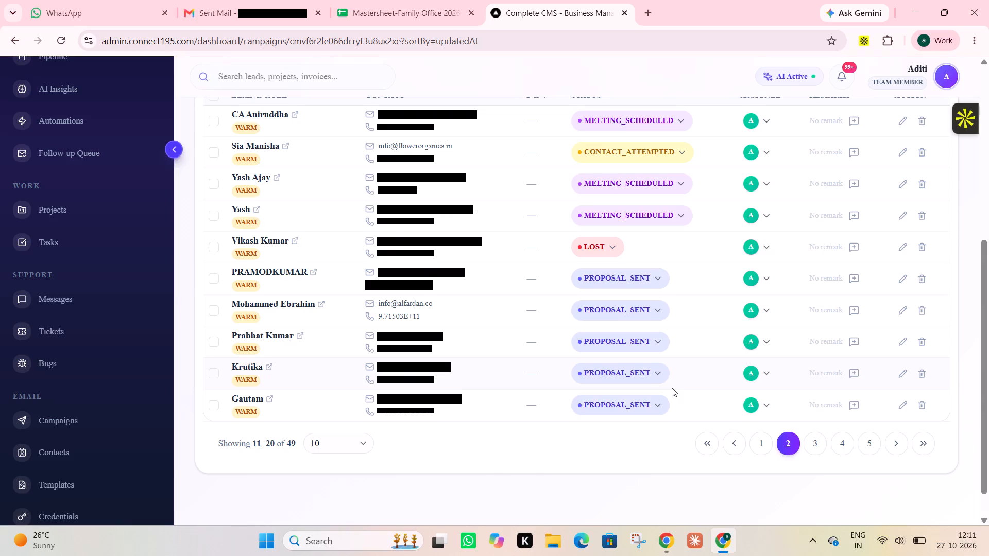
scroll(672, 388, "up", 1)
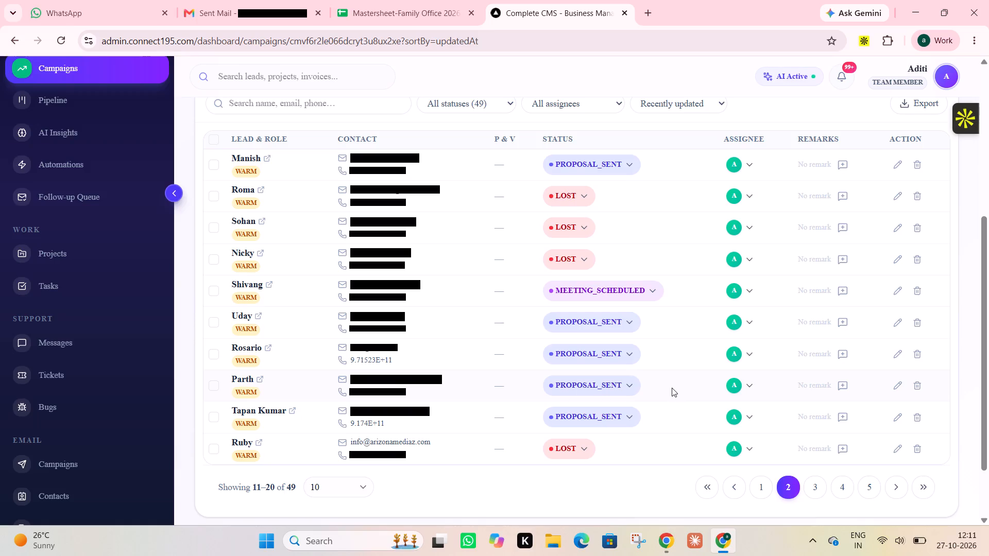
left_click(814, 484)
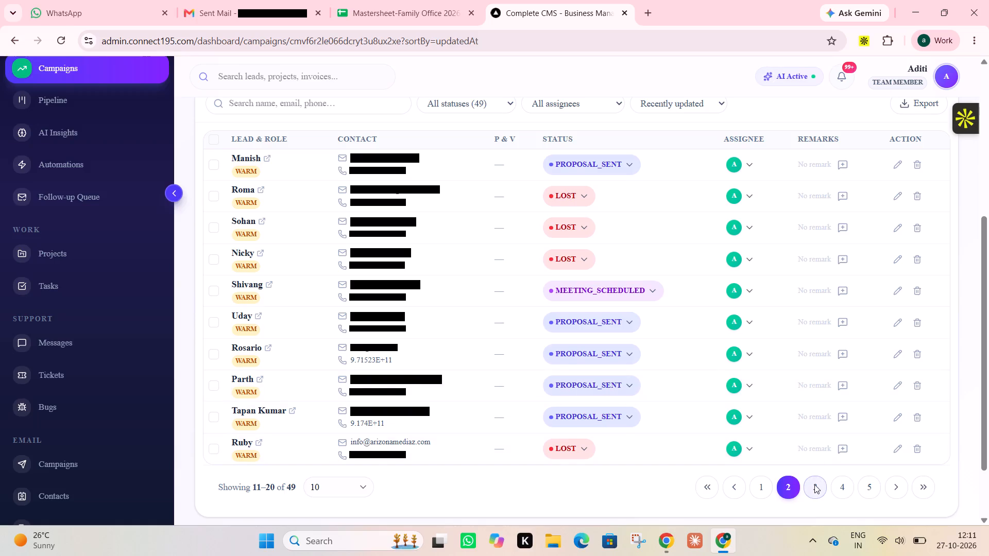
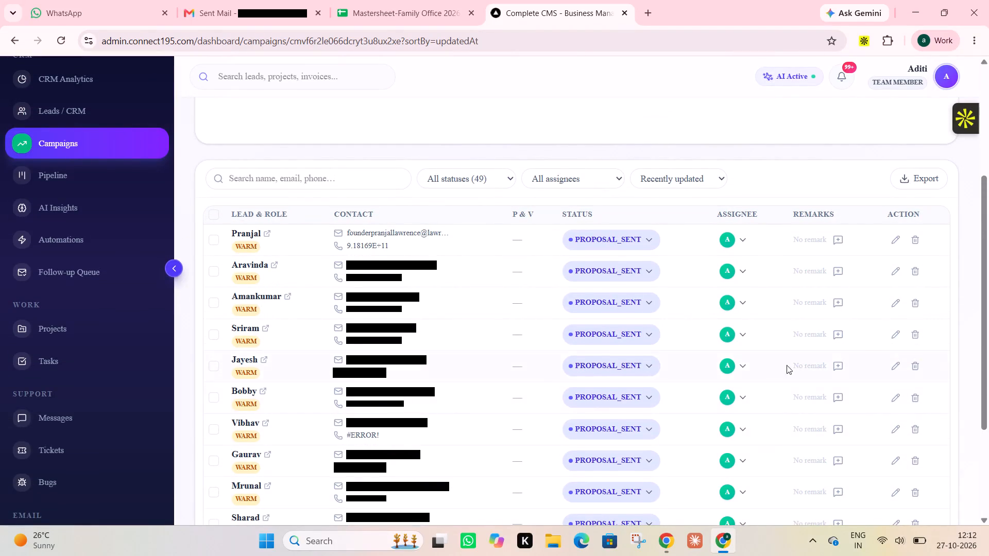
Search the campaign's lead list for entries matching 751.
left_click(331, 178)
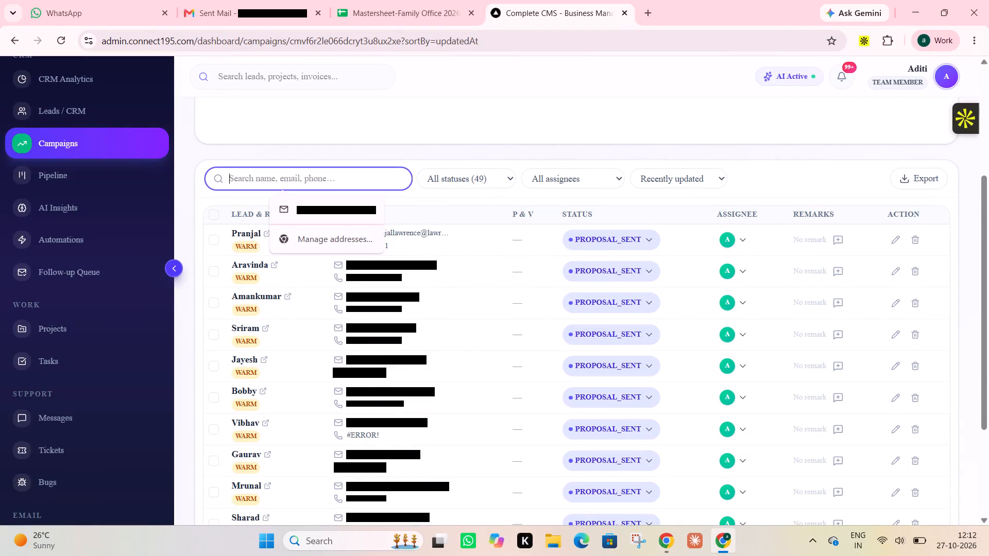
type("751")
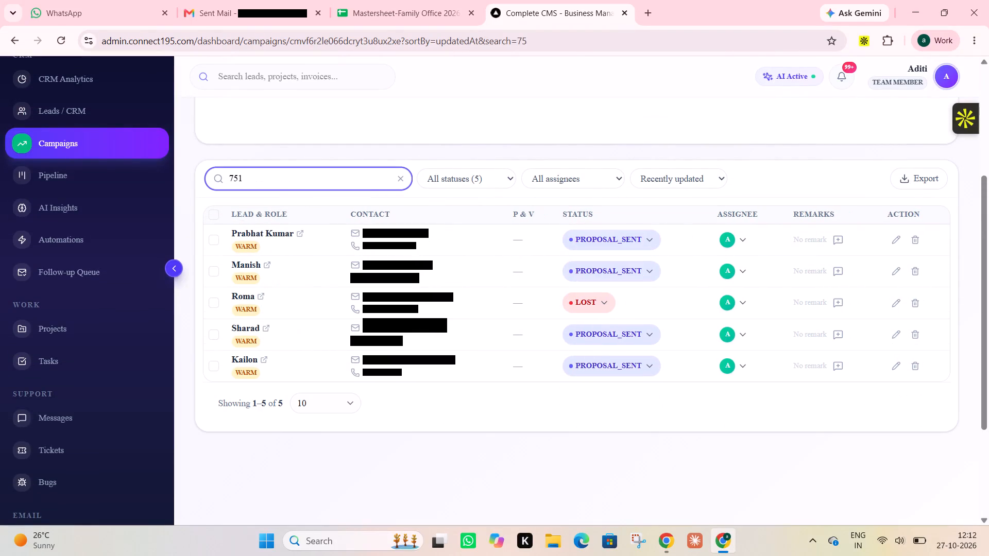
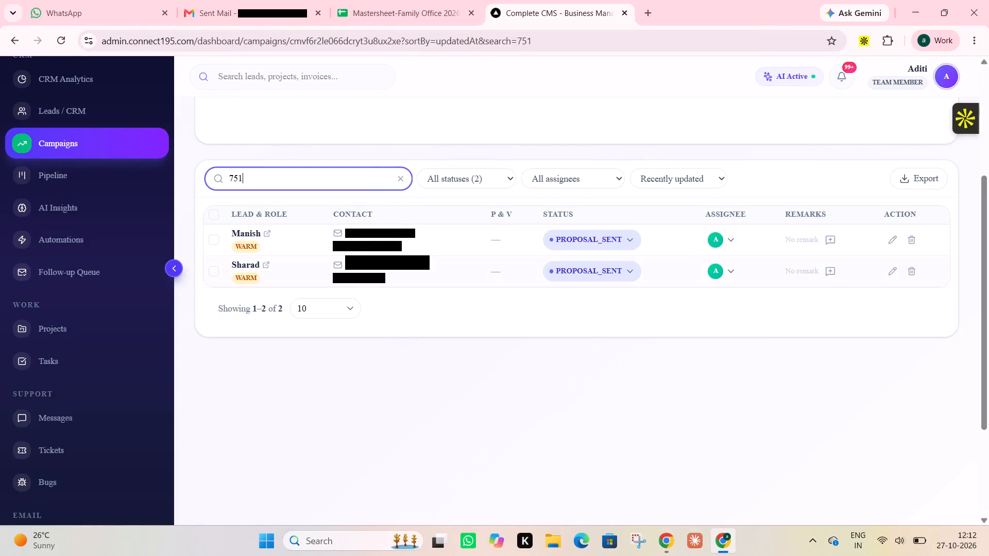
Clear the 751 search and review the campaign's full lead list page by page, from page 1 through page 3.
left_click(403, 179)
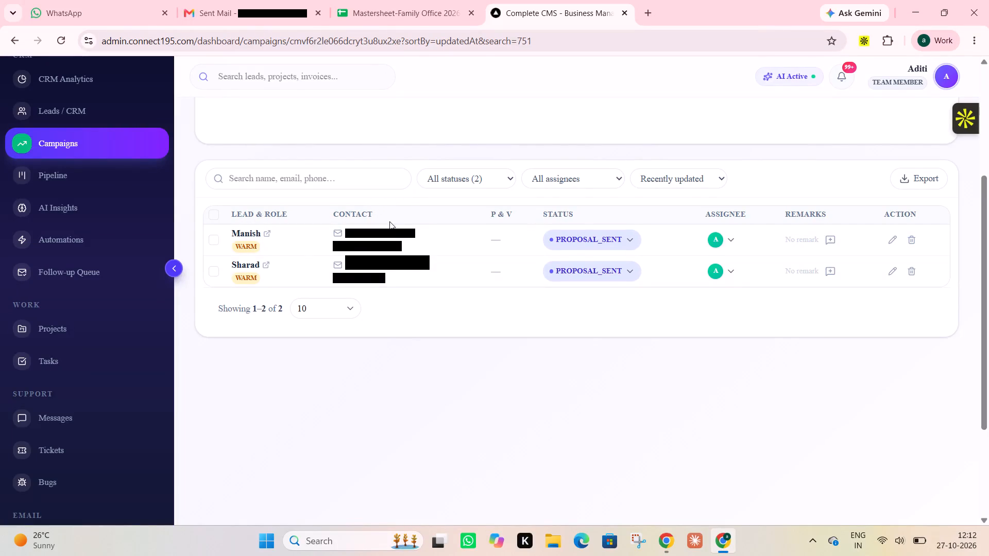
scroll(477, 379, "down", 1)
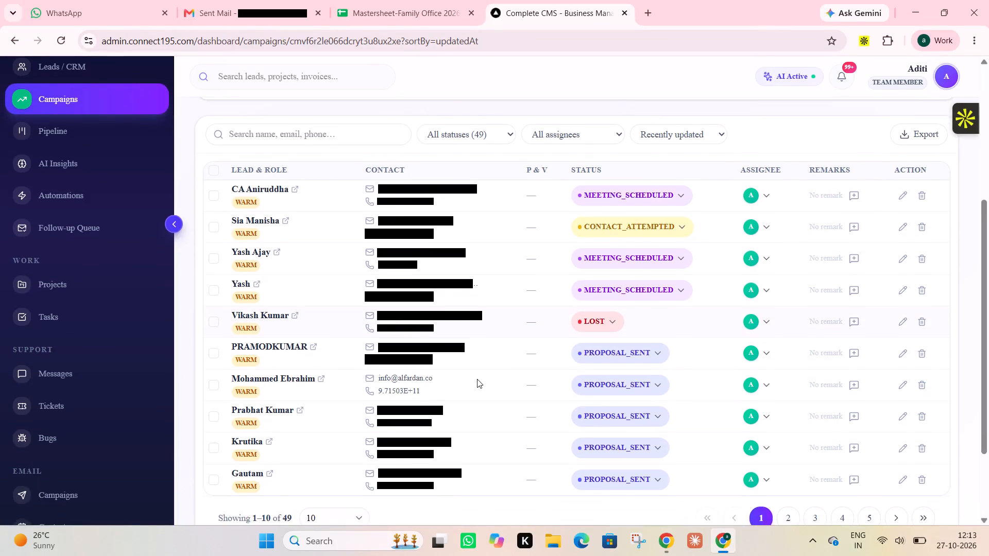
scroll(477, 379, "down", 2)
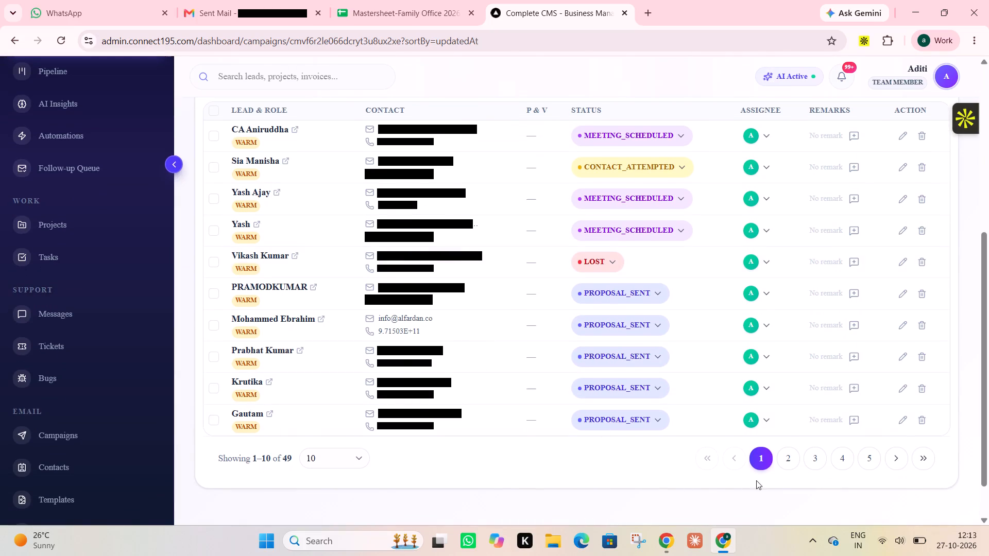
left_click(794, 463)
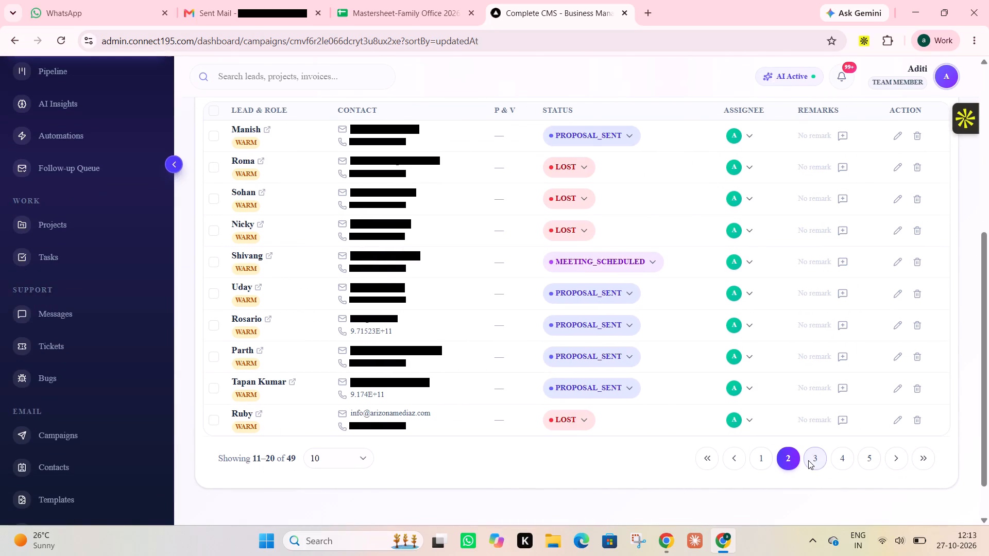
left_click(815, 458)
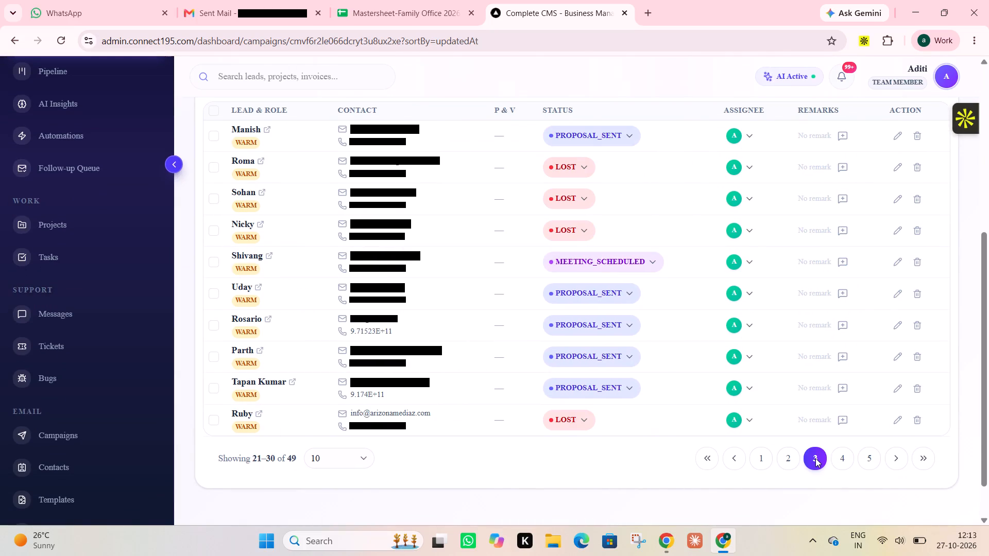
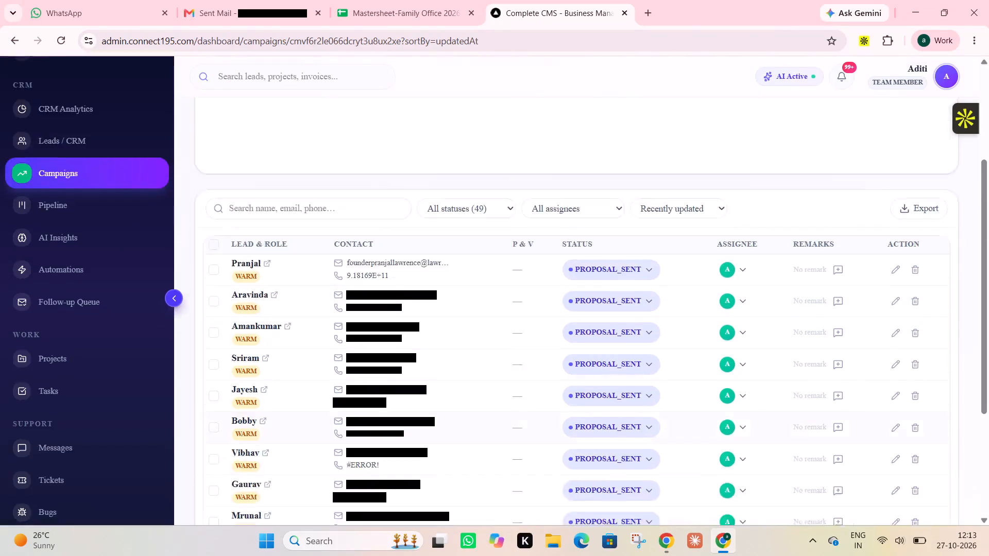
scroll(374, 298, "down", 1)
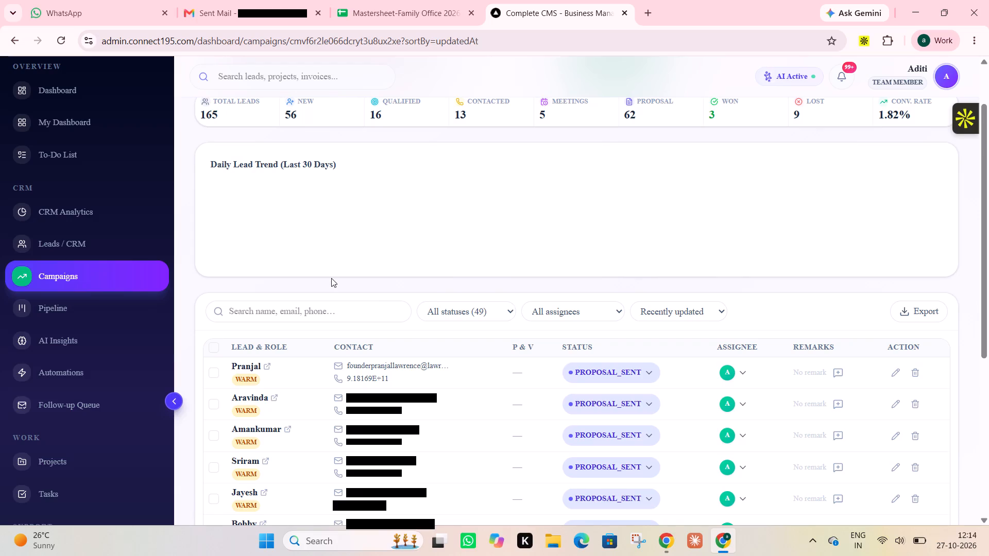
scroll(331, 278, "down", 1)
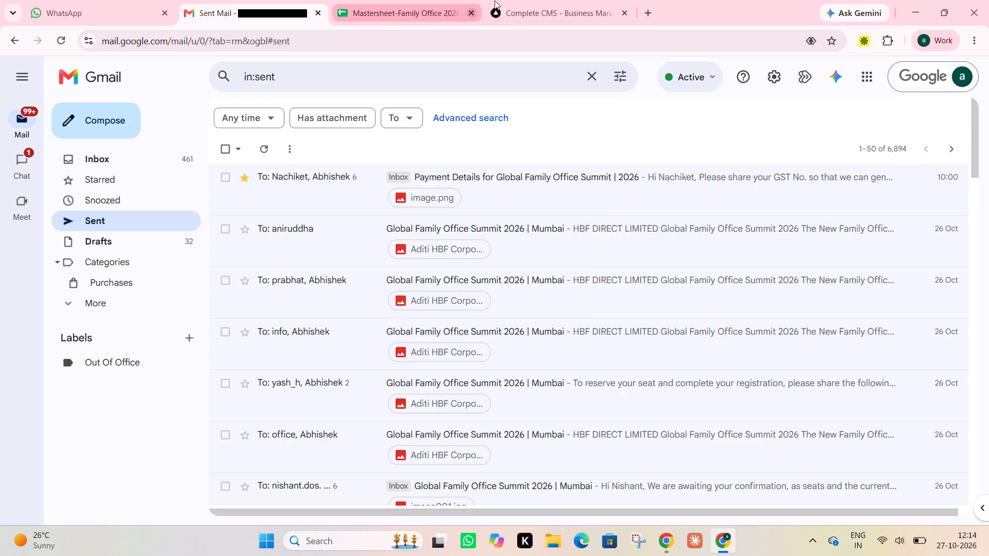
left_click(516, 0)
scroll(358, 346, "down", 1)
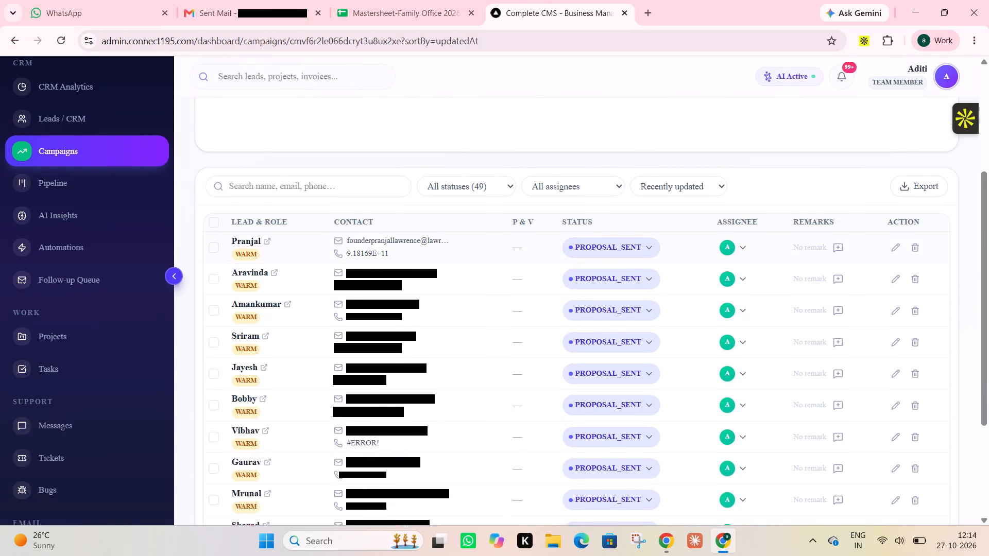
scroll(358, 346, "down", 2)
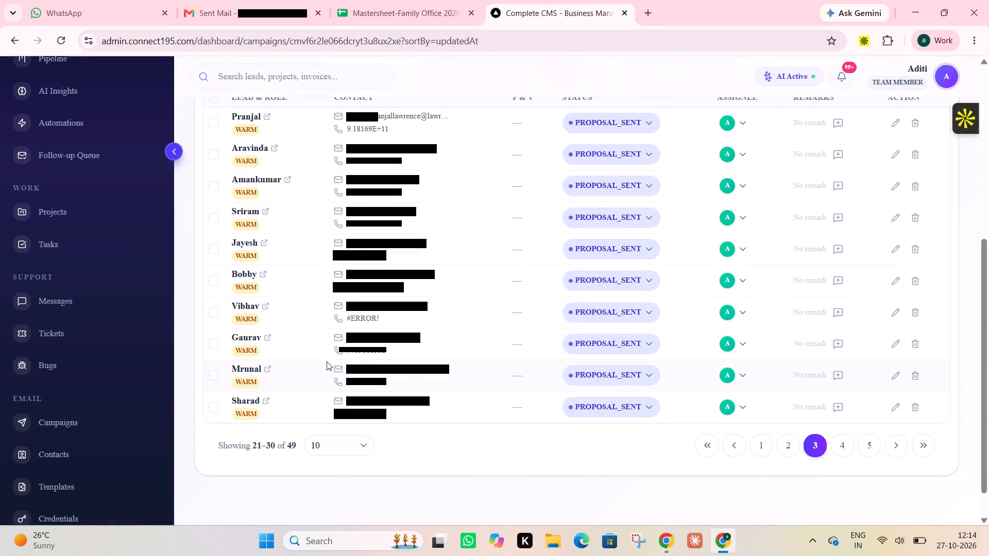
scroll(327, 361, "up", 4)
scroll(327, 361, "down", 1)
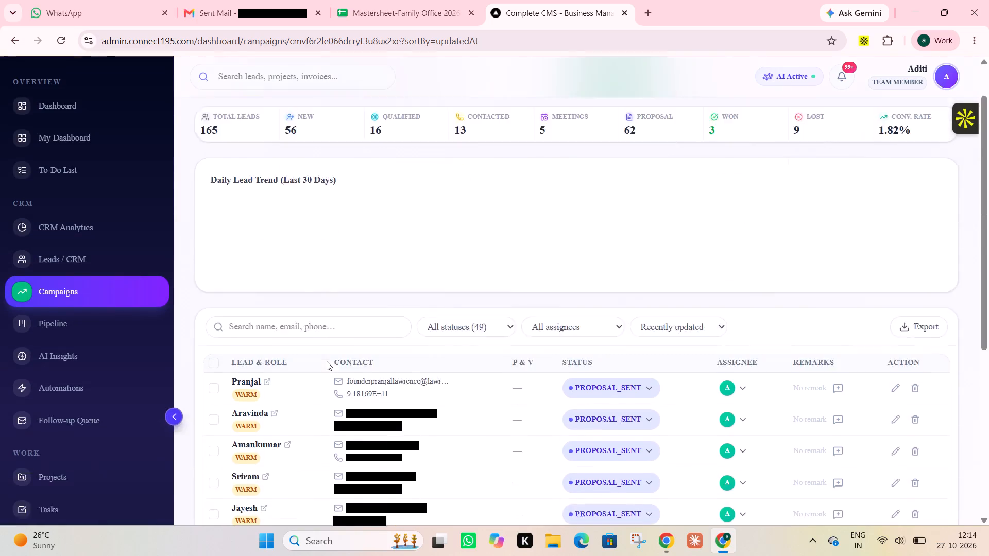
scroll(327, 361, "down", 3)
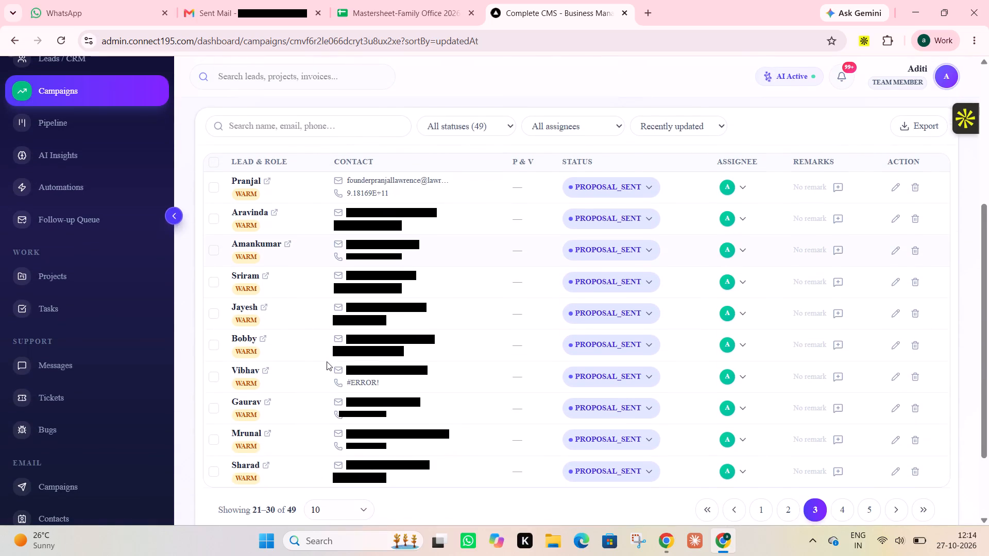
Search the campaign's leads for "mani" and examine Manish's lead record, including the contact details, activity timeline, status and pipeline stage.
left_click(307, 121)
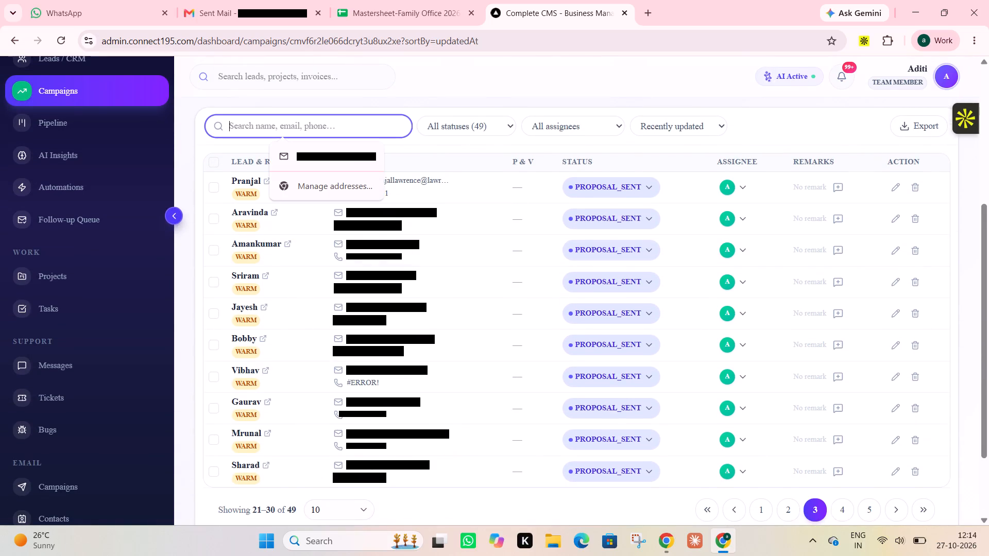
type("mani")
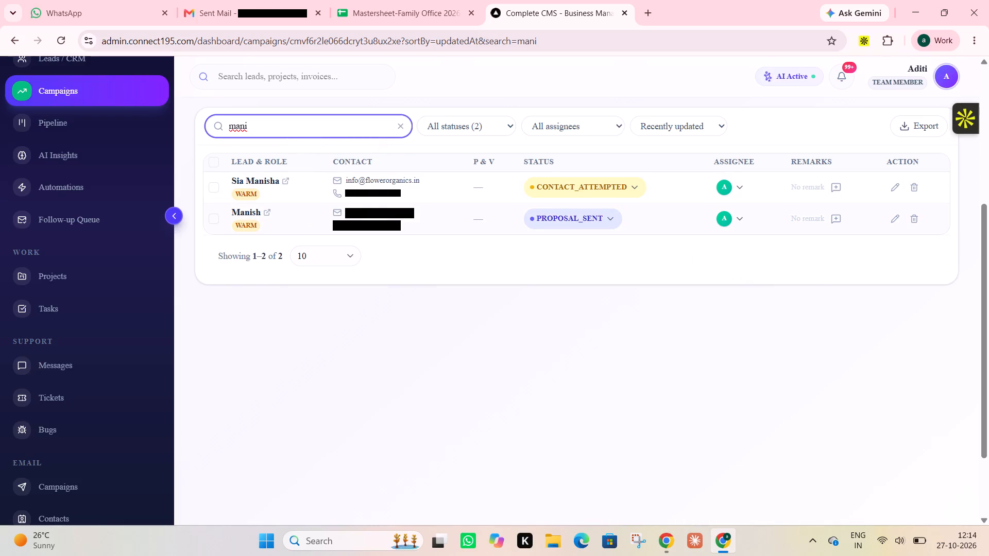
left_click(266, 214)
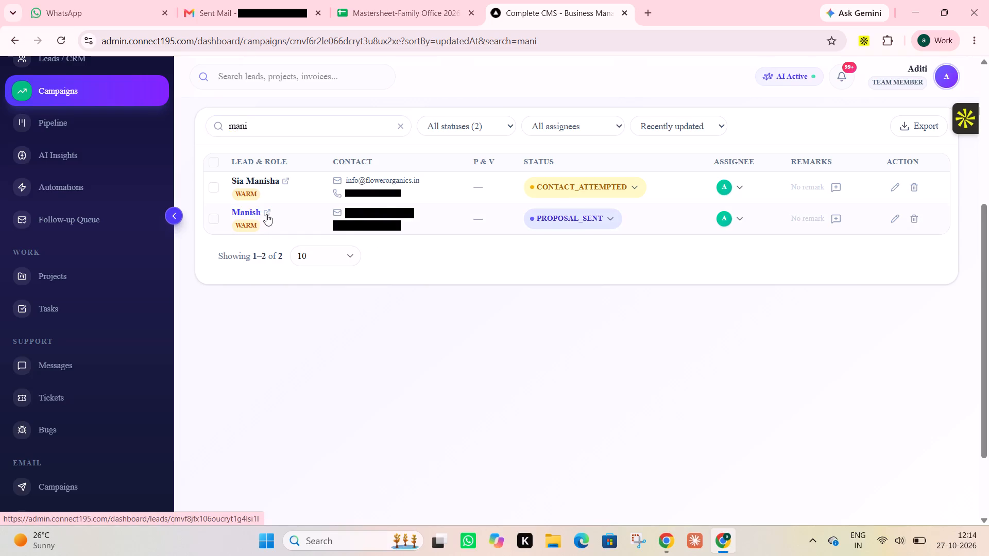
scroll(397, 282, "down", 7)
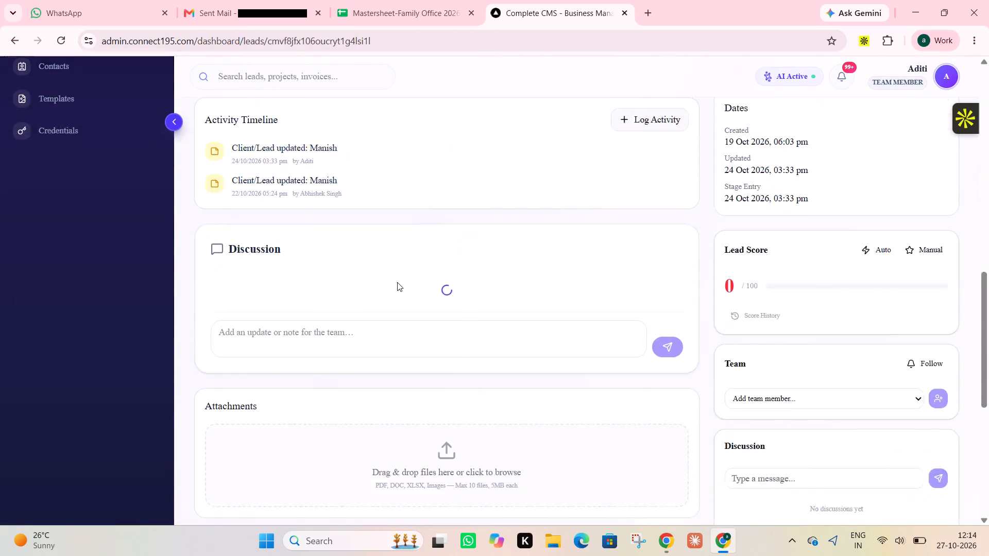
scroll(397, 282, "up", 3)
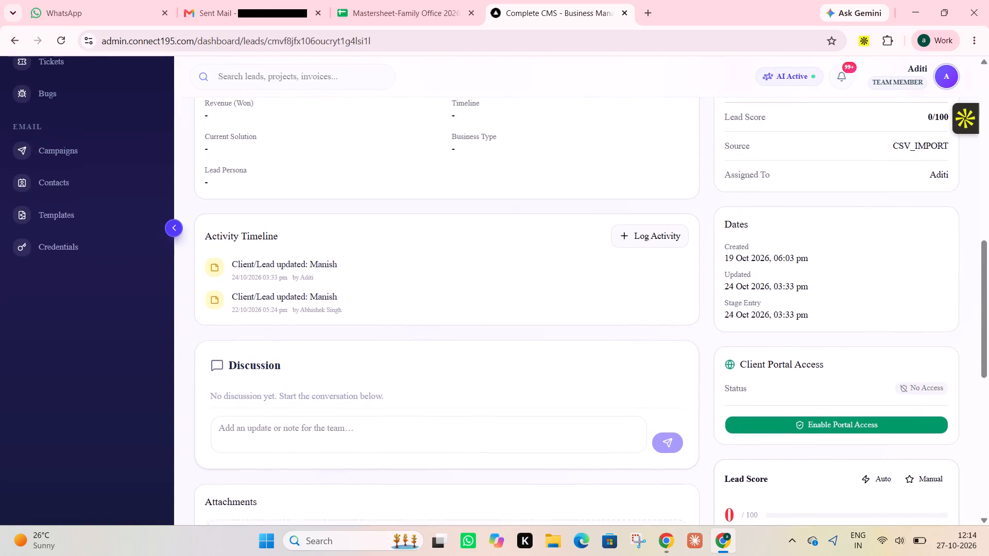
scroll(397, 282, "up", 4)
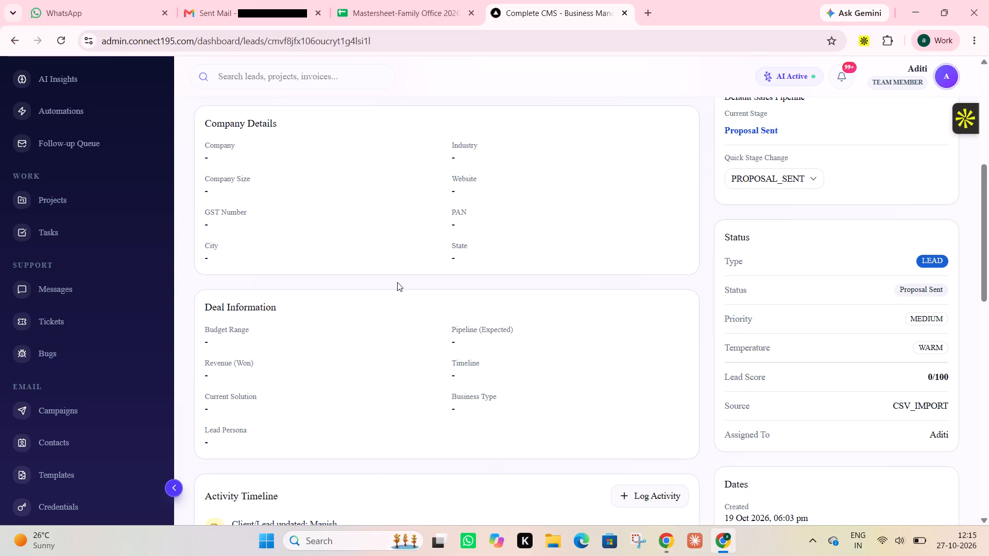
scroll(397, 282, "up", 5)
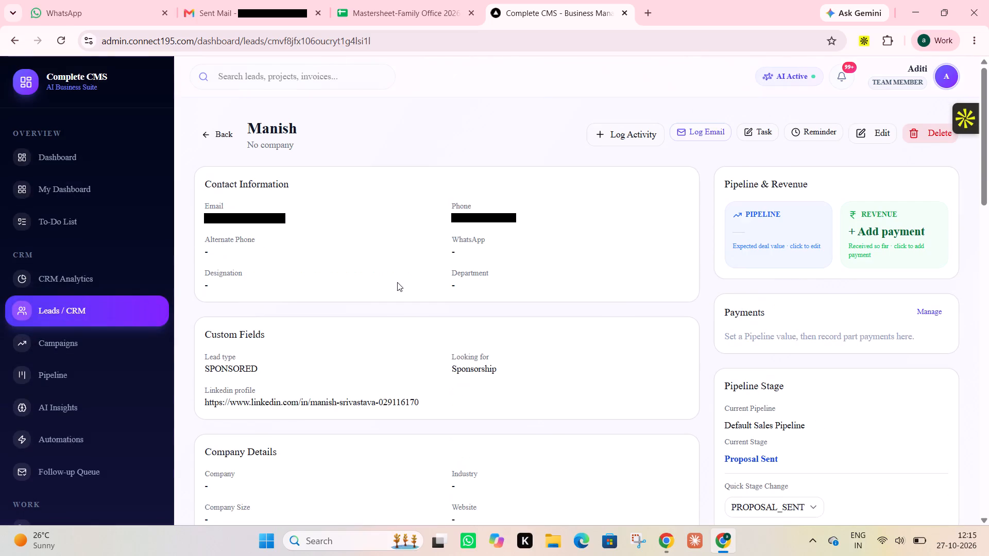
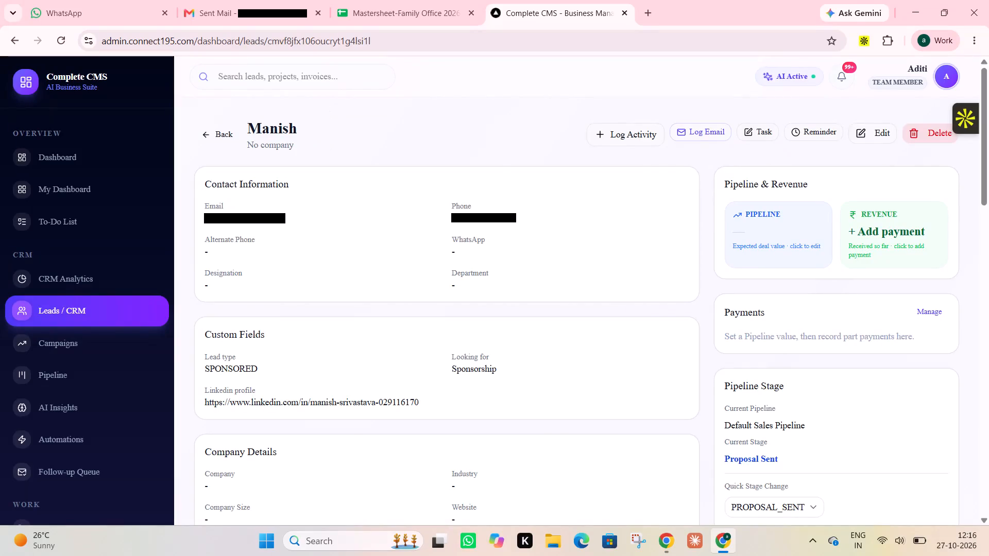
Switch to the Mastersheet-Family Office 2026 spreadsheet and examine the delegate pass prices and discount tiers on the Discount System sheet.
left_click(401, 16)
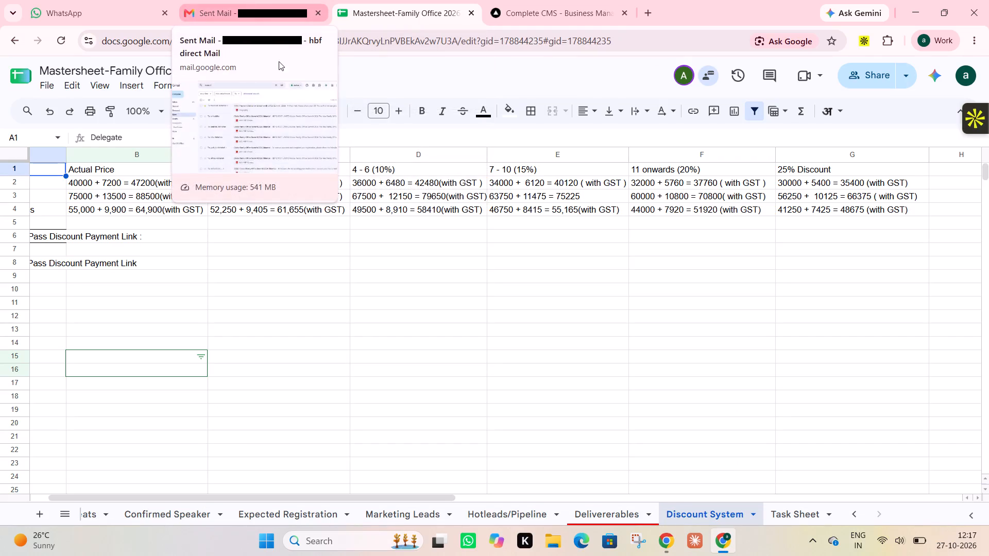
scroll(481, 305, "right", 2)
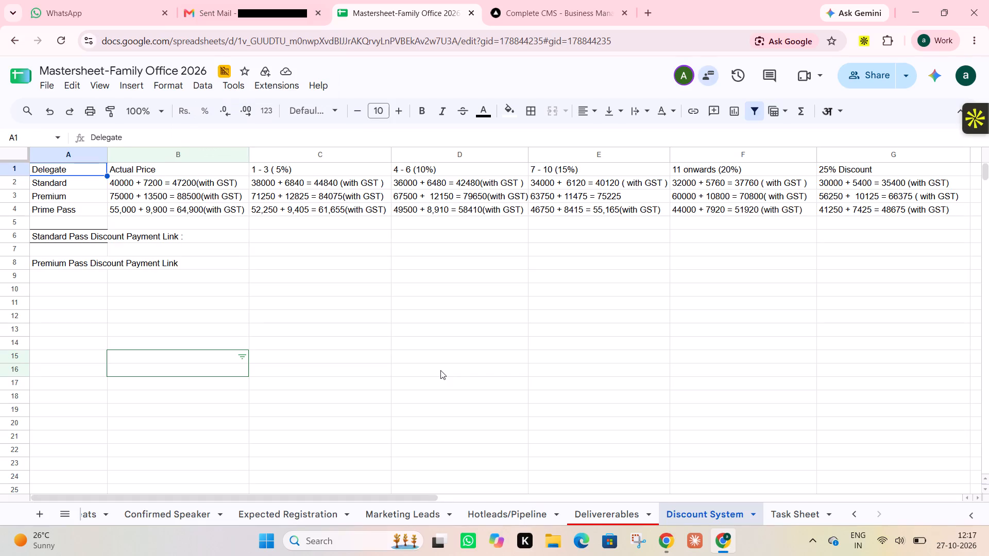
scroll(549, 249, "down", 1)
scroll(549, 249, "up", 1)
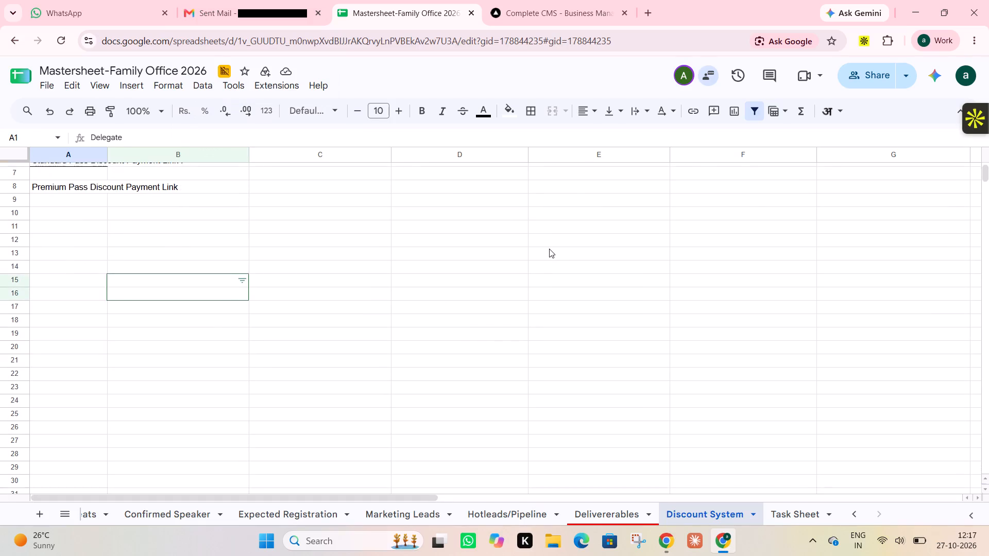
scroll(549, 249, "up", 1)
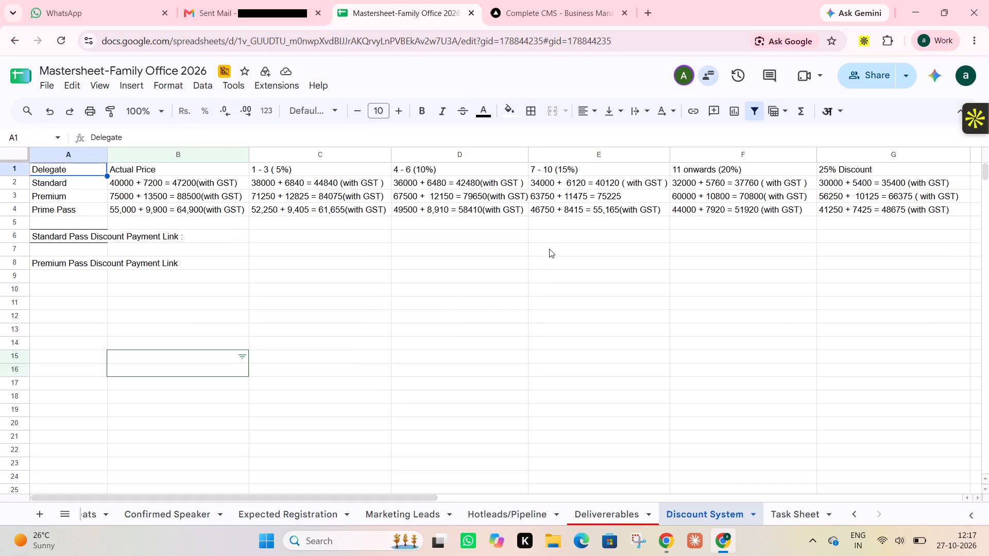
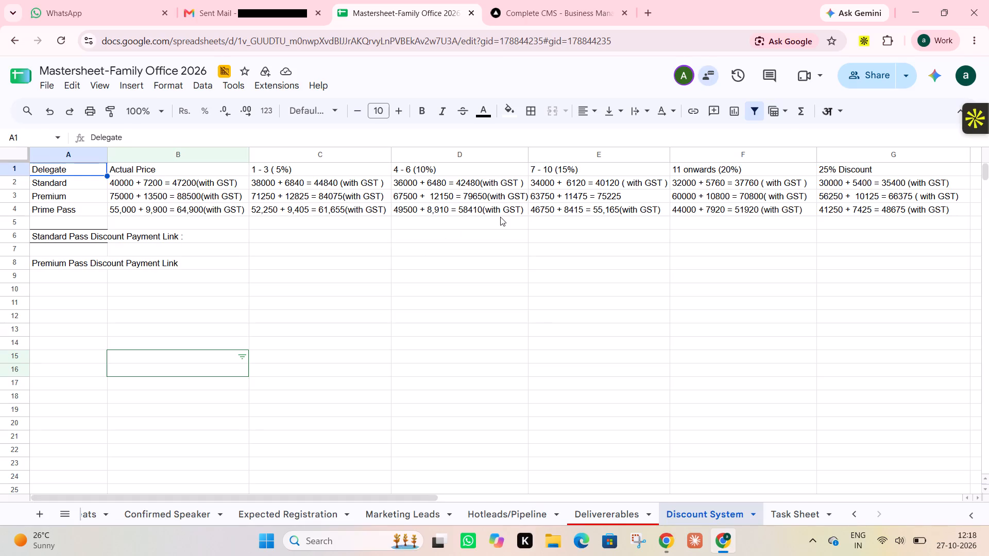
Switch back to the CRM record of the lead Manish and open its LinkedIn profile link in a new browser tab.
left_click(567, 0)
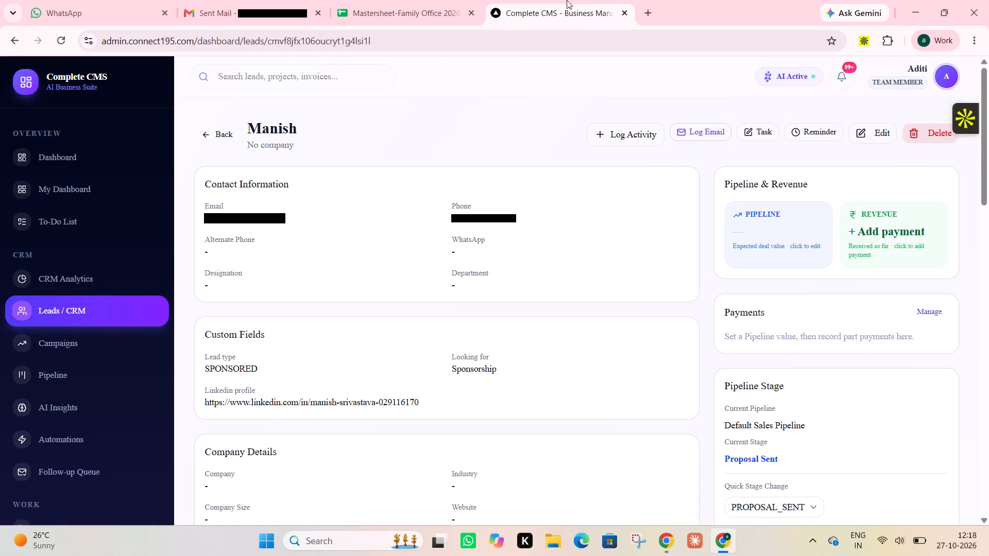
scroll(434, 315, "down", 2)
scroll(434, 315, "up", 4)
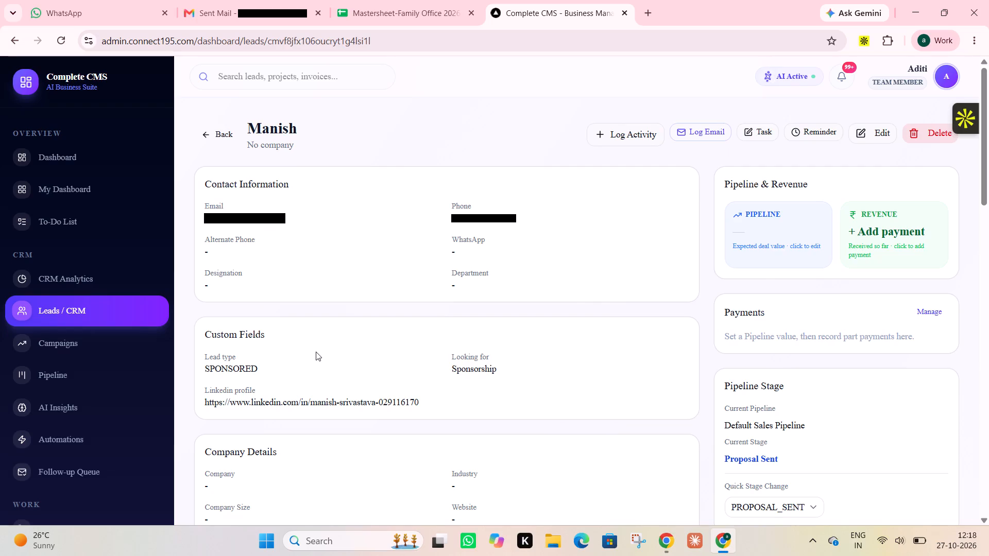
left_click_drag(201, 401, 202, 401)
left_click_drag(202, 401, 429, 407)
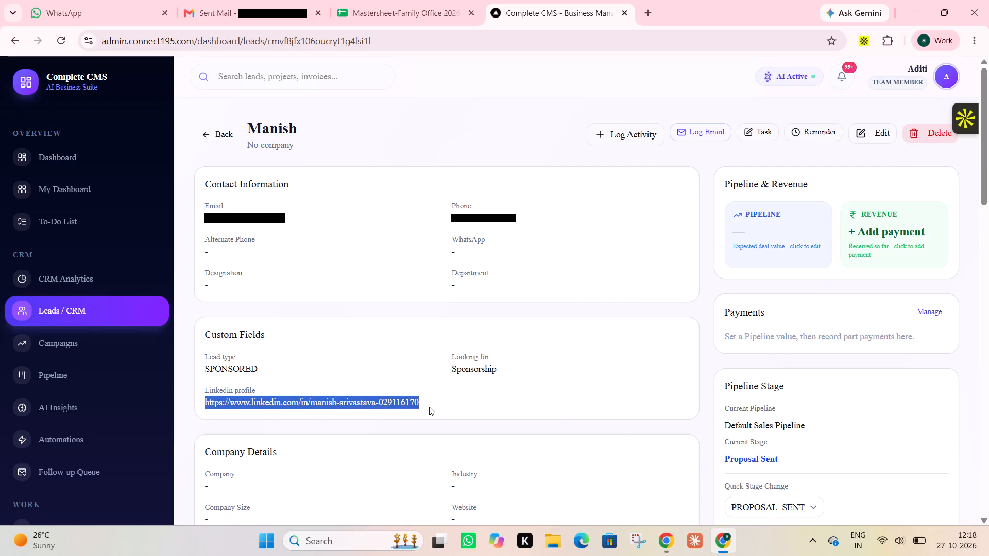
key("ctrl+c")
left_click(651, 12)
key("ctrl+v")
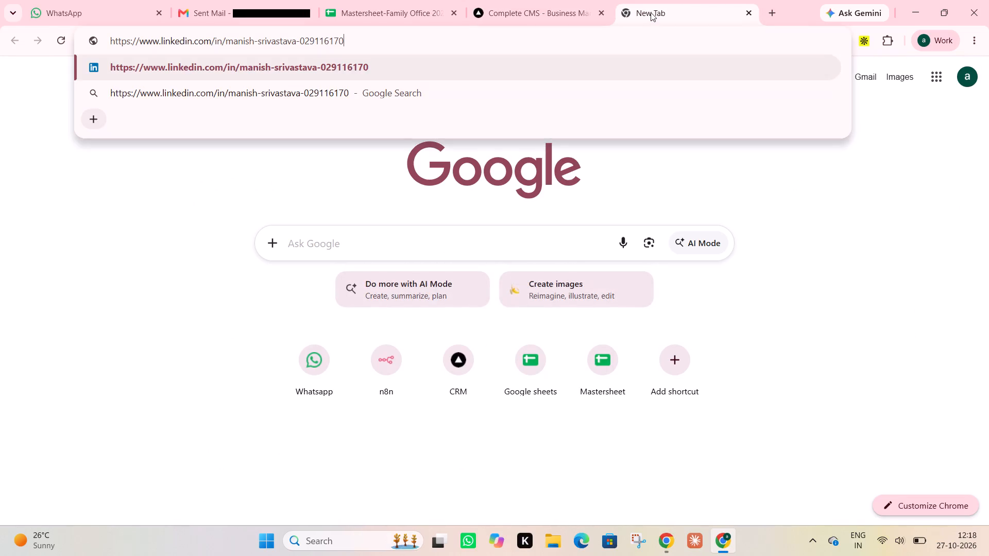
key("Return")
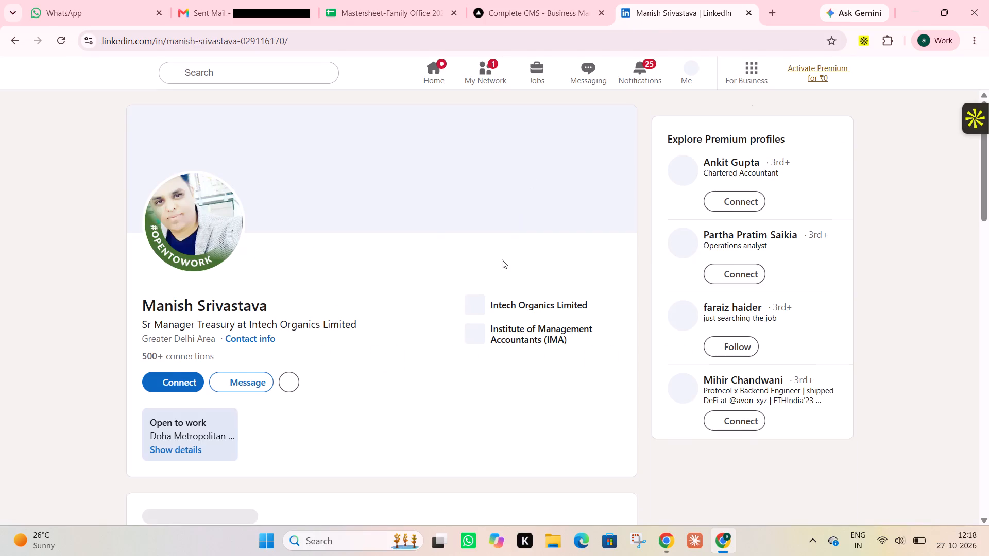
Look over the lead's LinkedIn profile and highlight the employer name Intech Organics Limited.
scroll(502, 259, "down", 1)
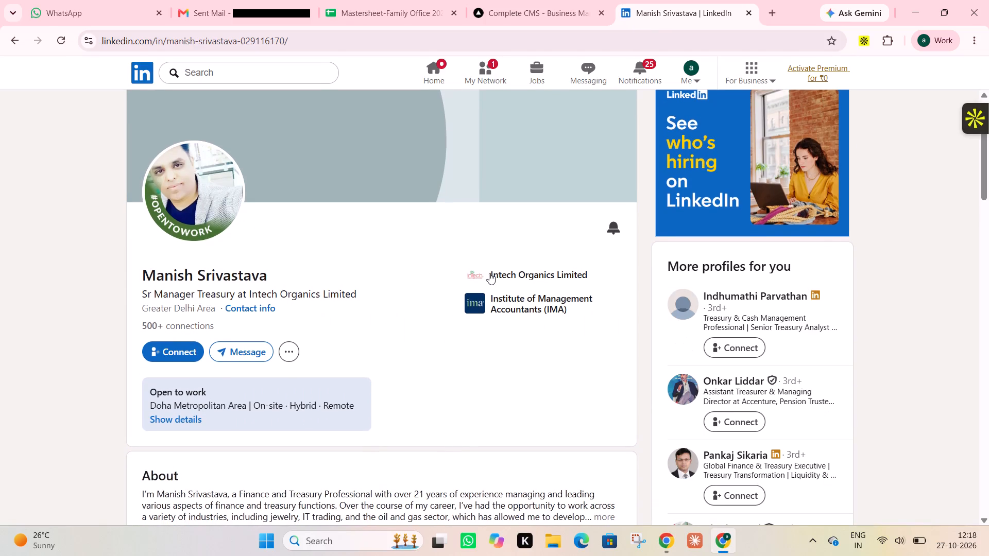
left_click_drag(489, 273, 593, 276)
scroll(593, 276, "up", 11)
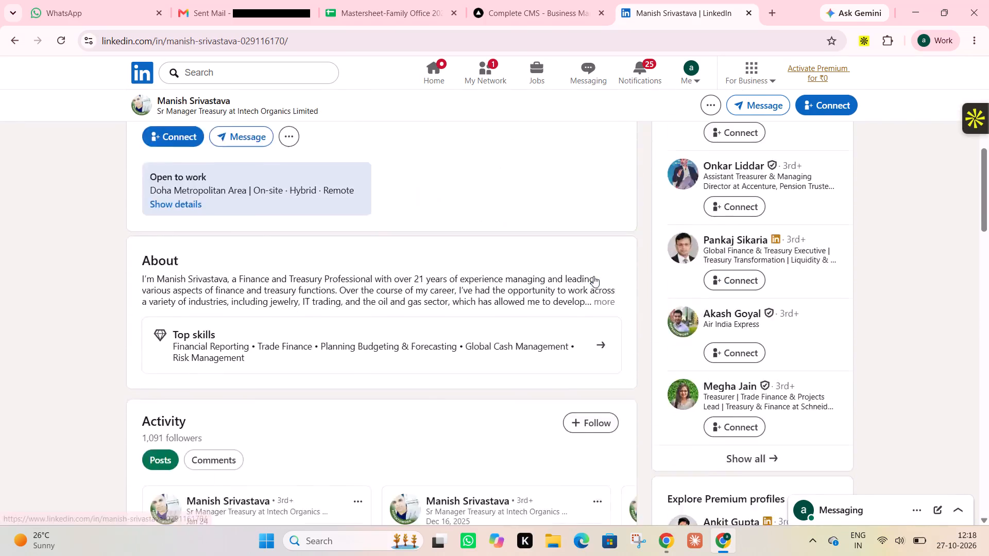
left_click(548, 272)
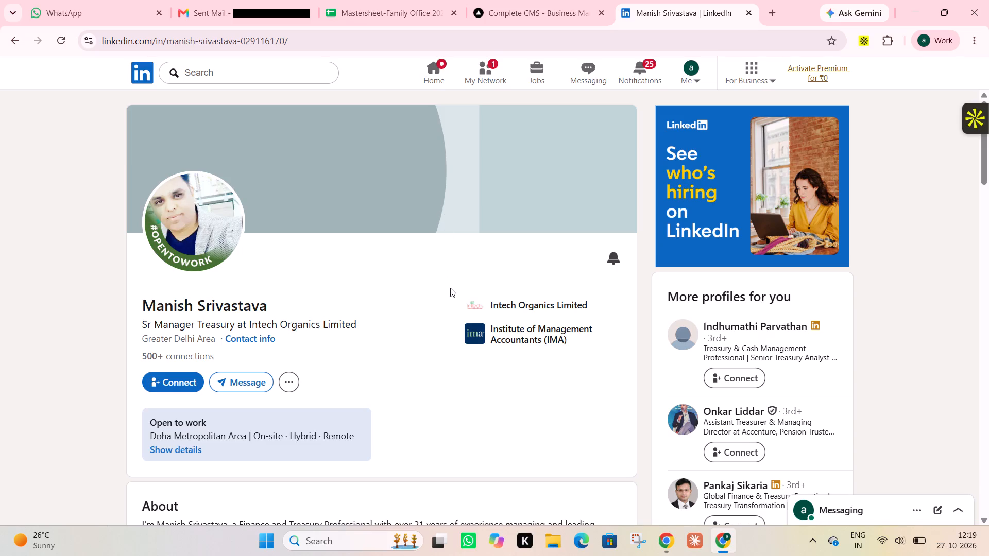
left_click_drag(487, 302, 595, 309)
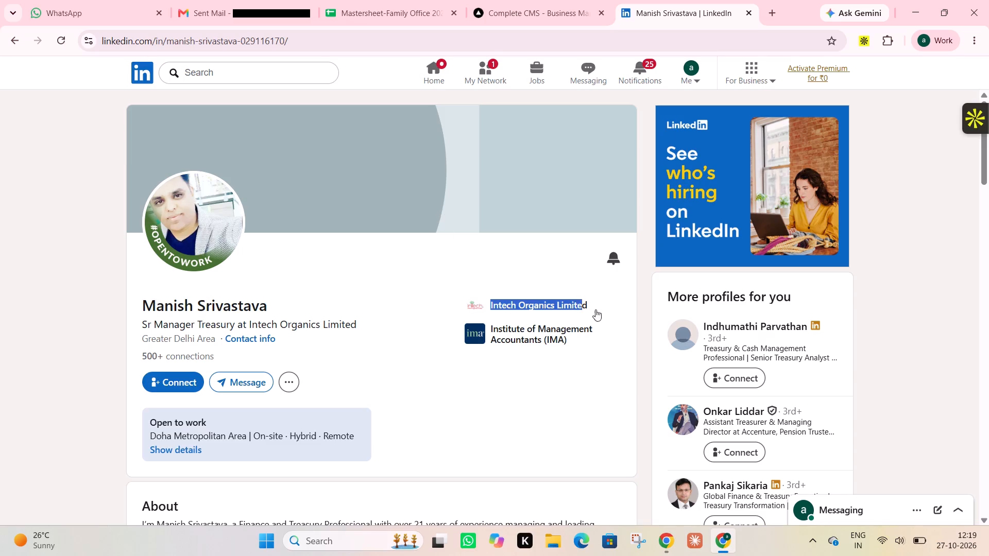
left_click_drag(595, 309, 605, 311)
scroll(511, 295, "up", 8)
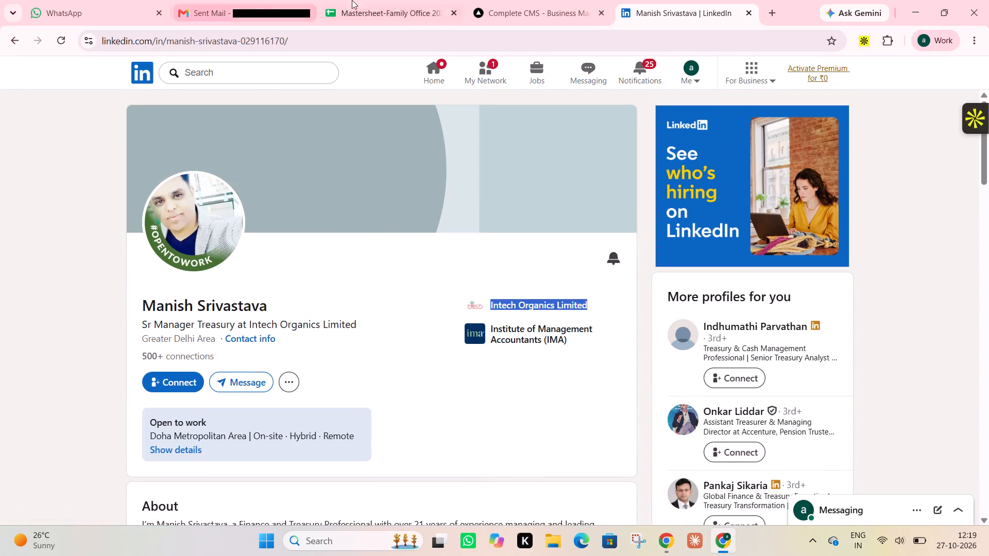
Return to the lead's CRM record and select the email address in the contact information.
left_click(511, 0)
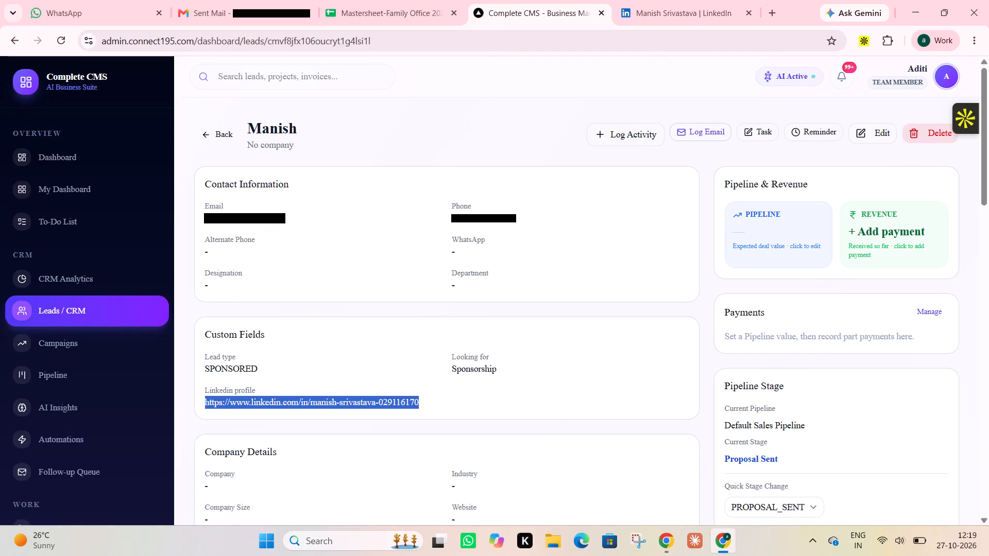
left_click_drag(204, 217, 316, 210)
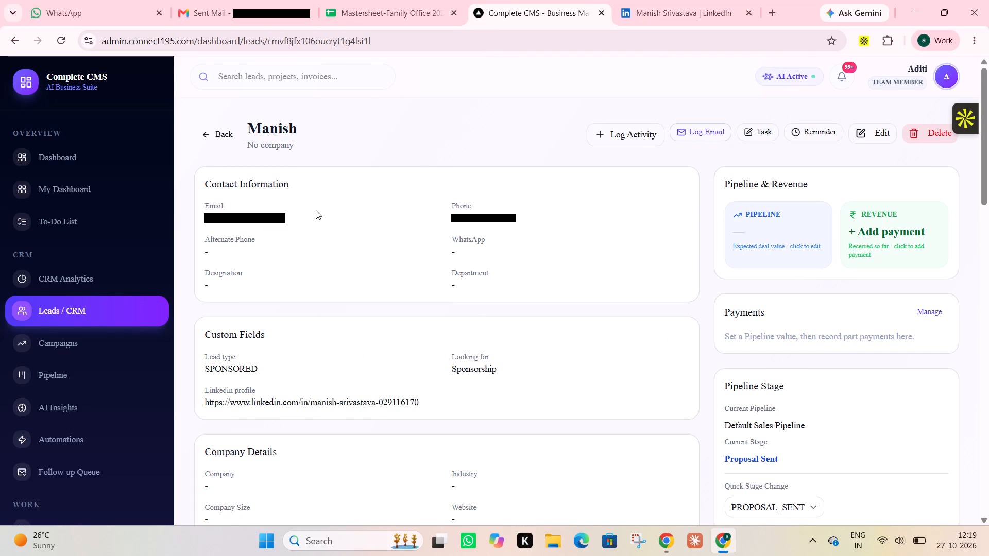
left_click_drag(316, 210, 311, 219)
key("ctrl+c")
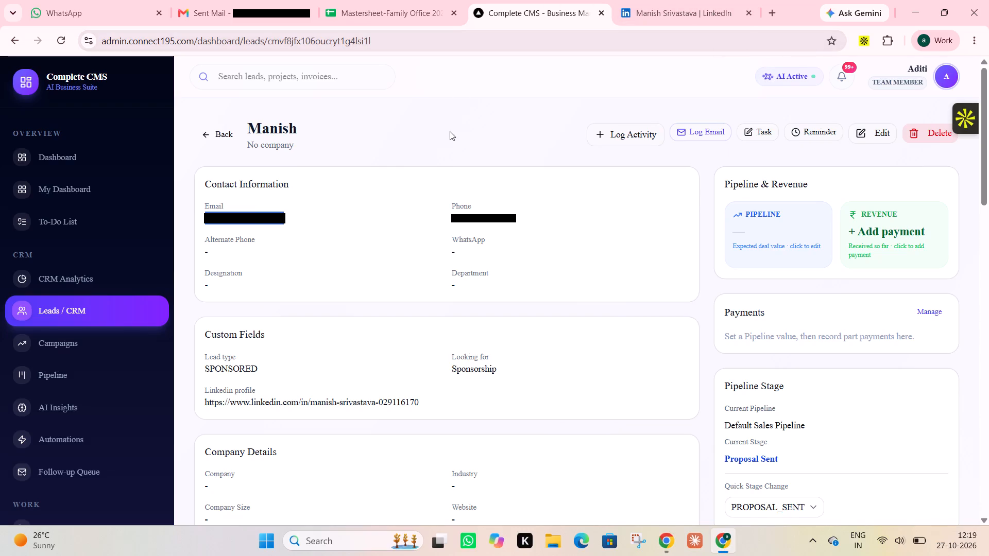
scroll(450, 131, "up", 1)
left_click(241, 0)
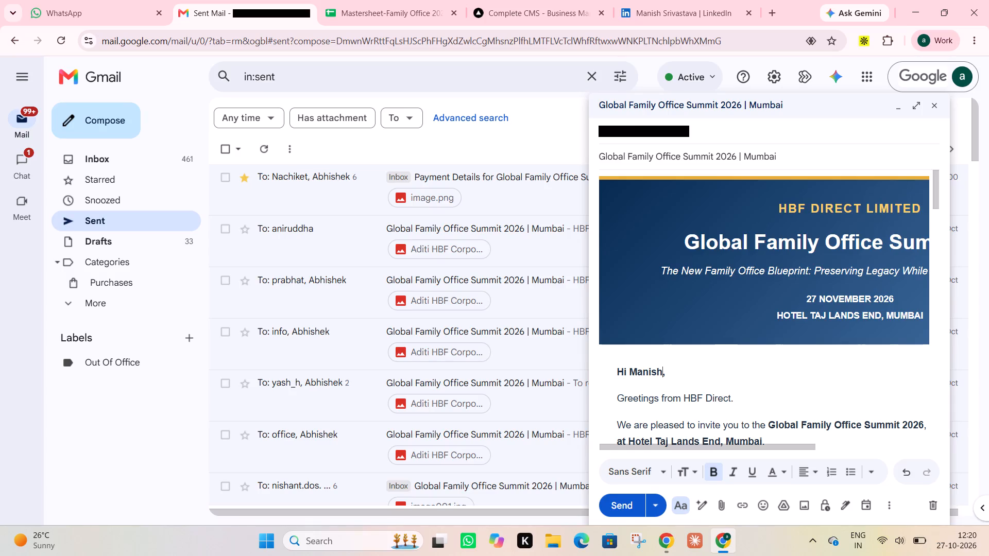
Switch from the Gmail invitation draft back to LinkedIn and examine the lead's job headline, About section and top skills.
scroll(825, 265, "up", 1)
left_click(689, 6)
scroll(528, 318, "down", 1)
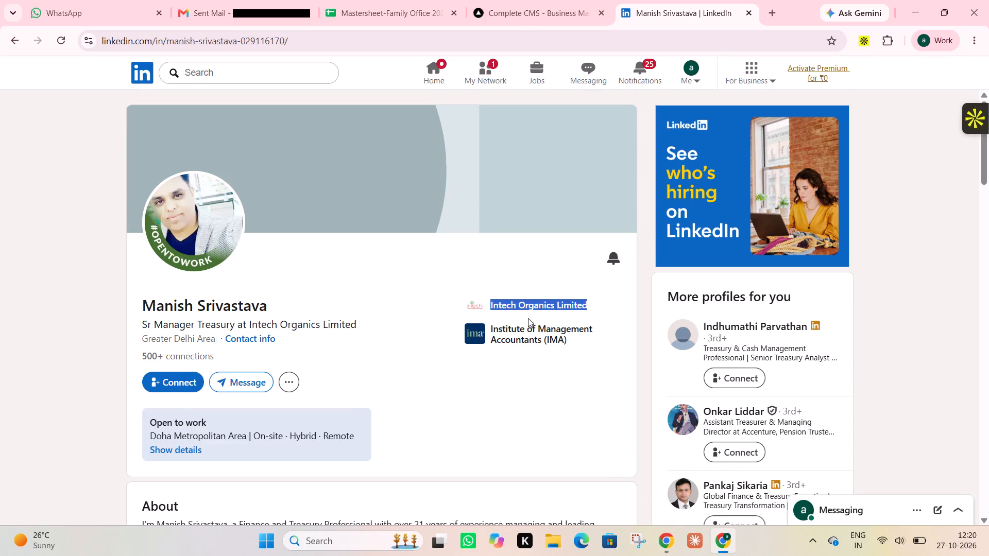
scroll(528, 318, "down", 1)
scroll(528, 318, "up", 1)
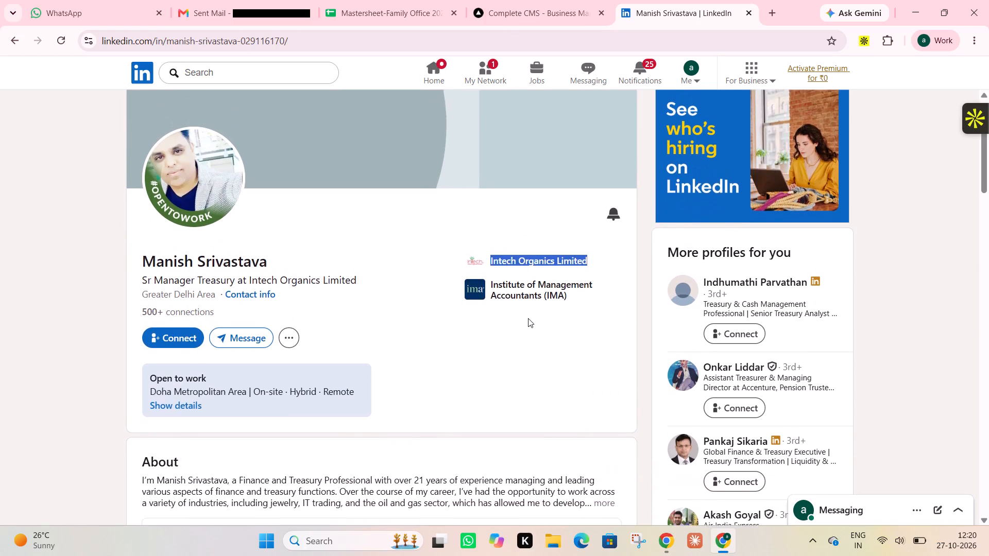
scroll(528, 318, "down", 3)
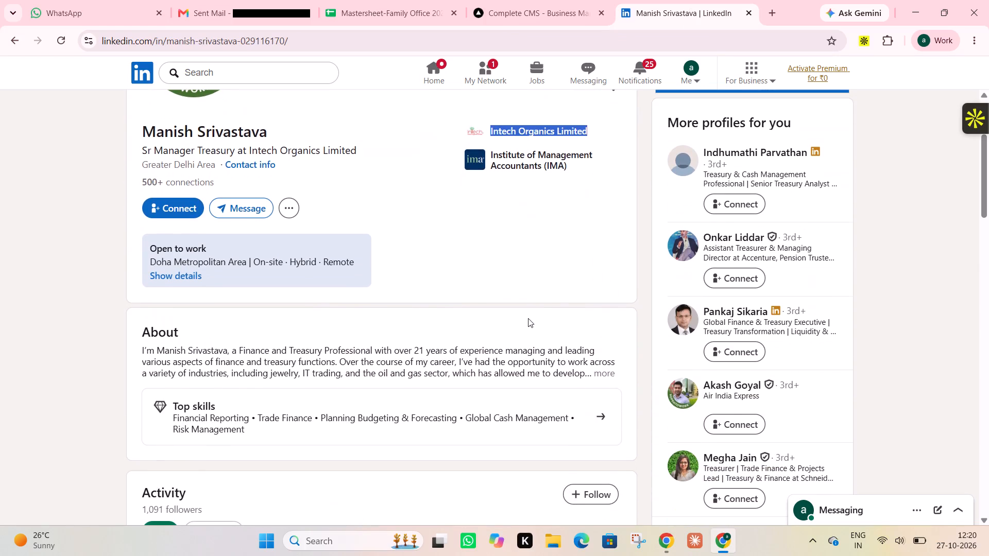
scroll(528, 318, "down", 1)
scroll(528, 318, "up", 3)
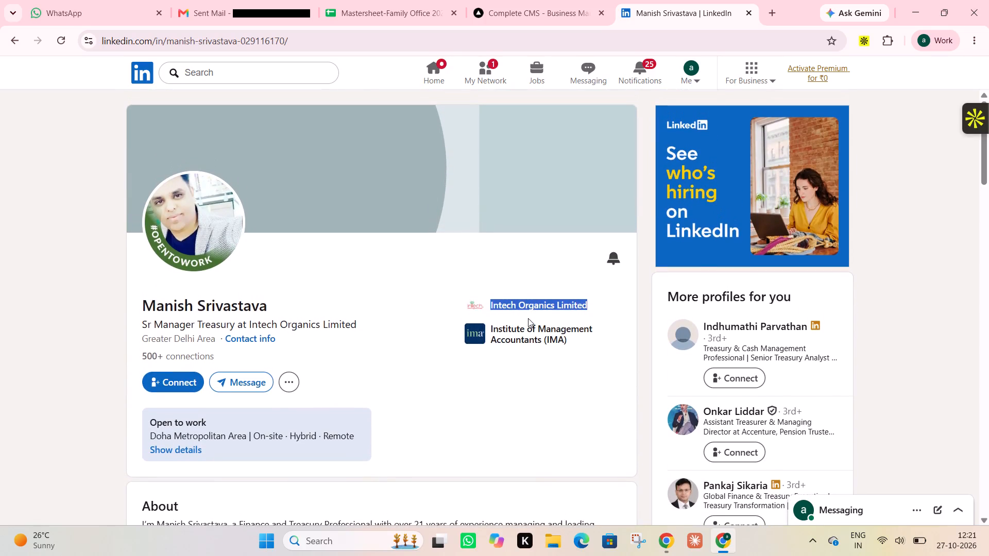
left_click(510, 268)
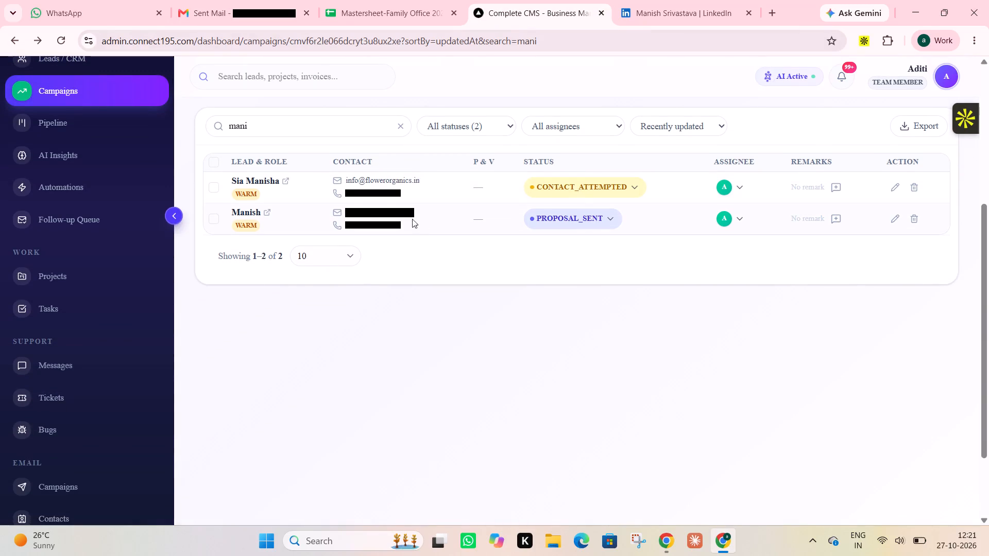
Open the lead Manish from the campaign list and post the discussion note "Startup, want to connect with investors".
left_click(263, 211)
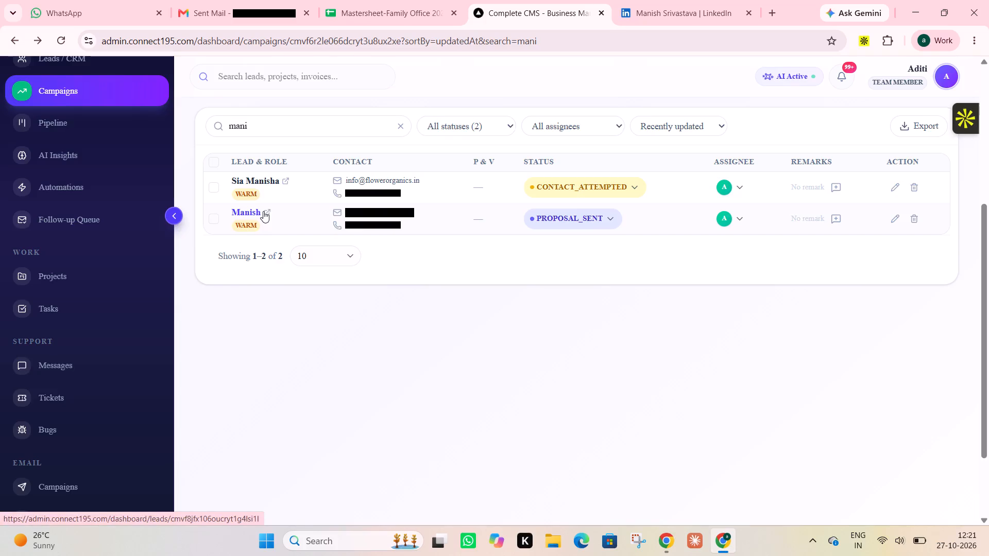
scroll(382, 417, "down", 5)
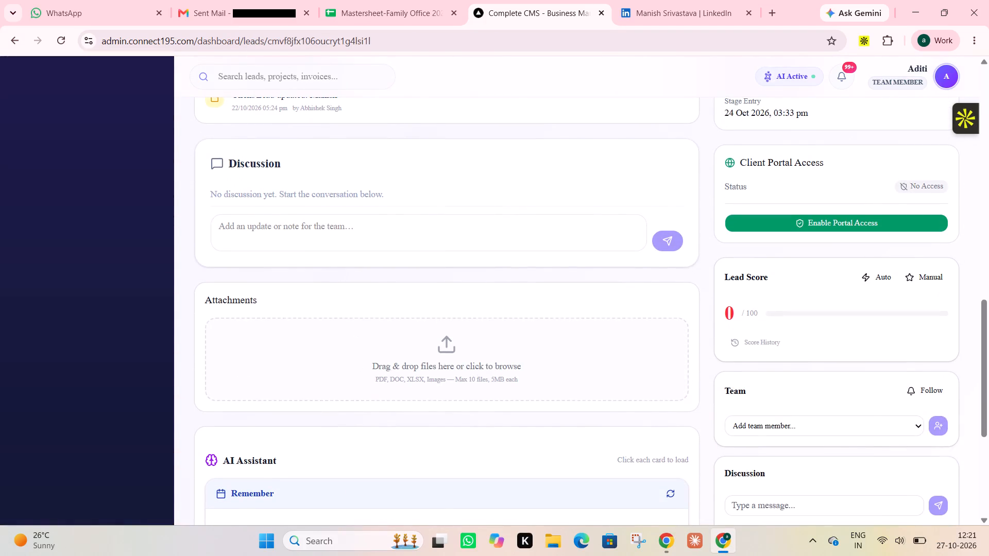
left_click(359, 242)
type("Startup")
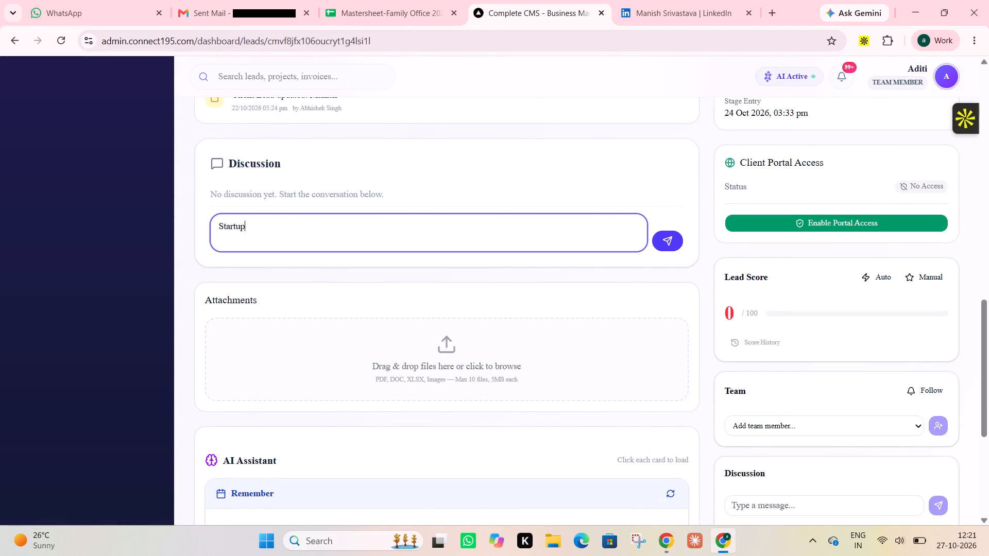
type(",")
key("space")
type("want to")
key("space")
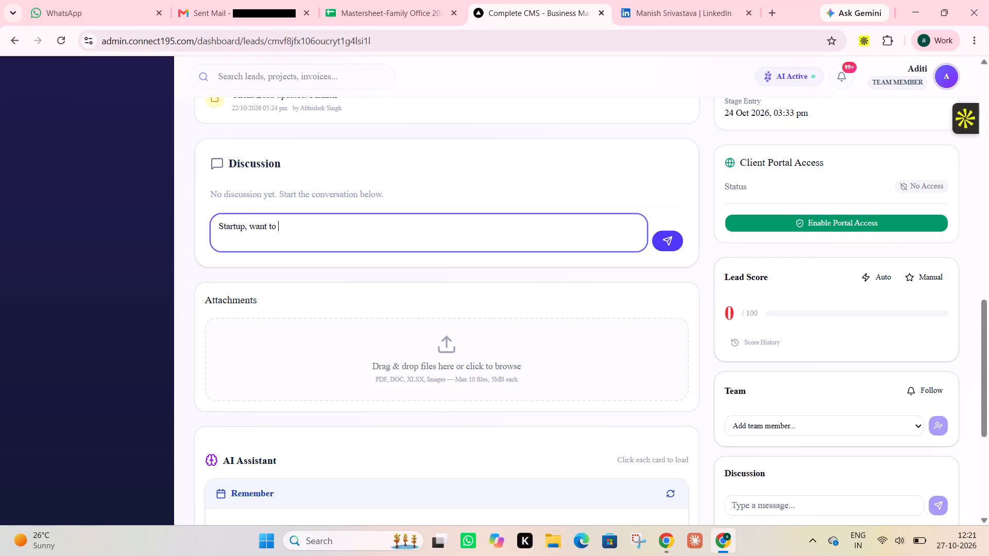
type("connect with")
key("space")
type("invest")
type("rs")
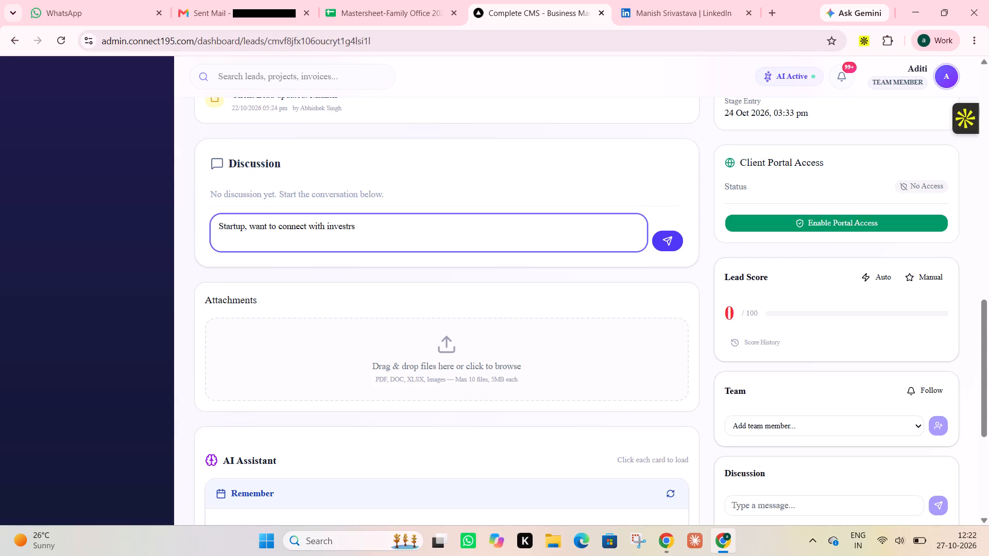
key("BackSpace")
key("BackSpace")
type("ers")
left_click(364, 234)
key("space")
left_click(353, 227)
key("BackSpace")
key("o")
left_click(393, 230)
key("space")
left_click(674, 244)
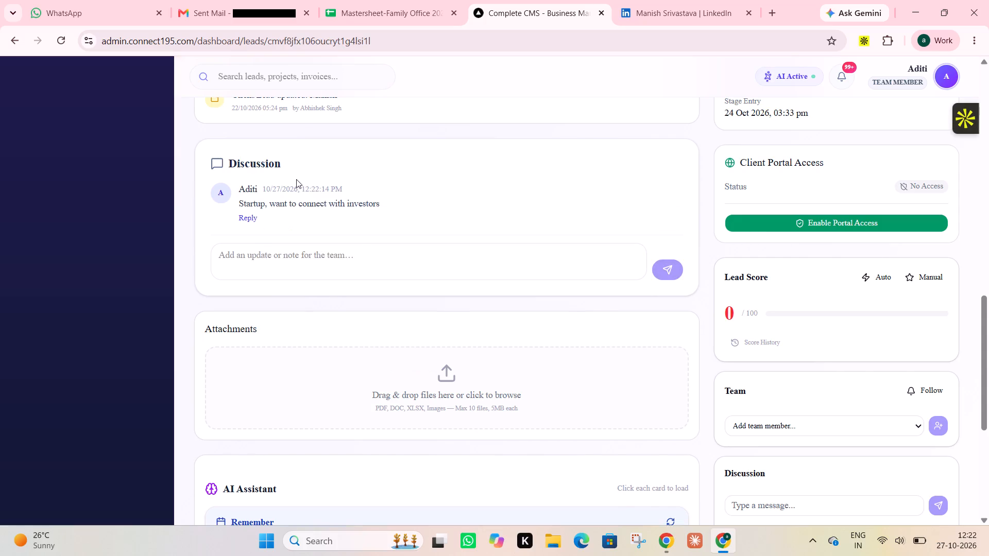
Go back to the campaign's lead list and clear the "mani" search to list all leads.
scroll(296, 179, "up", 5)
scroll(288, 278, "up", 4)
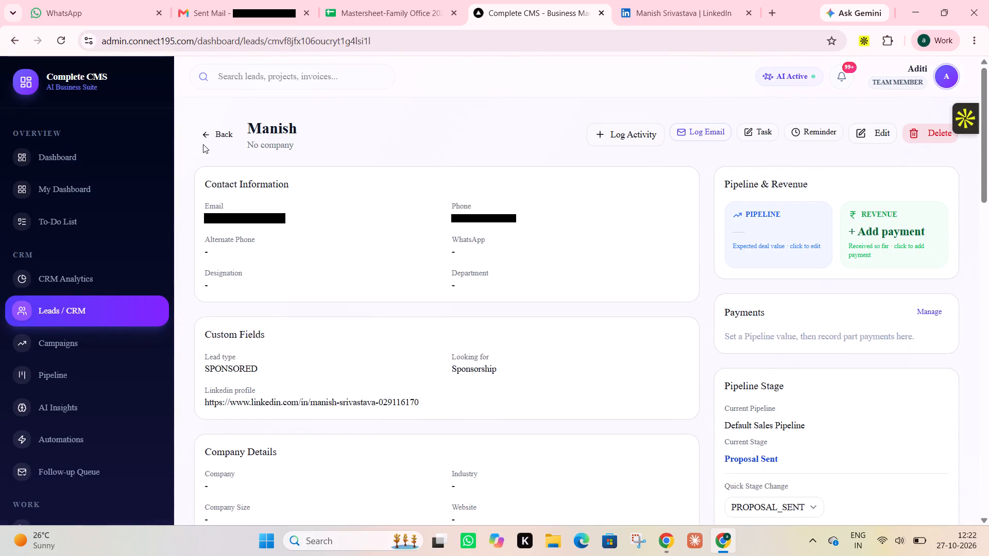
left_click(206, 137)
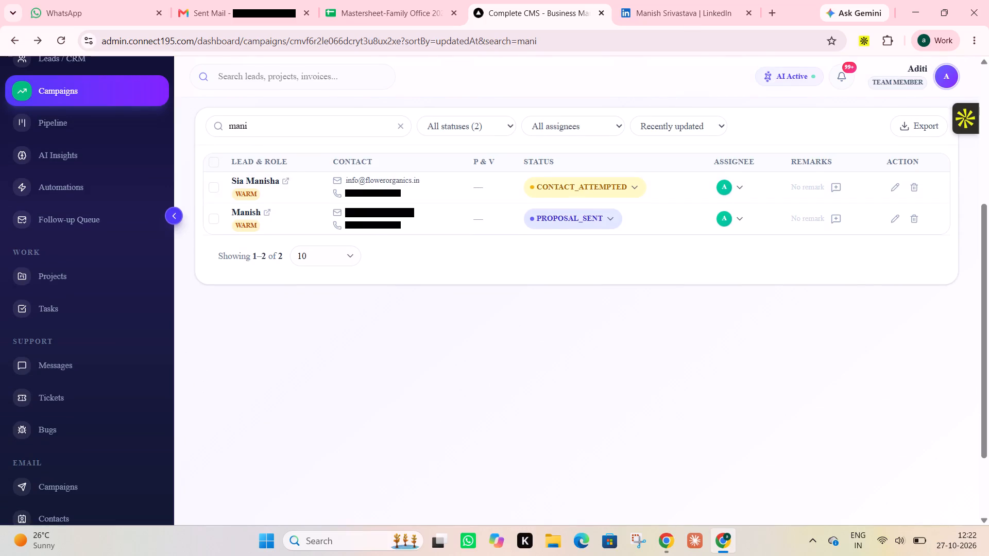
left_click(400, 131)
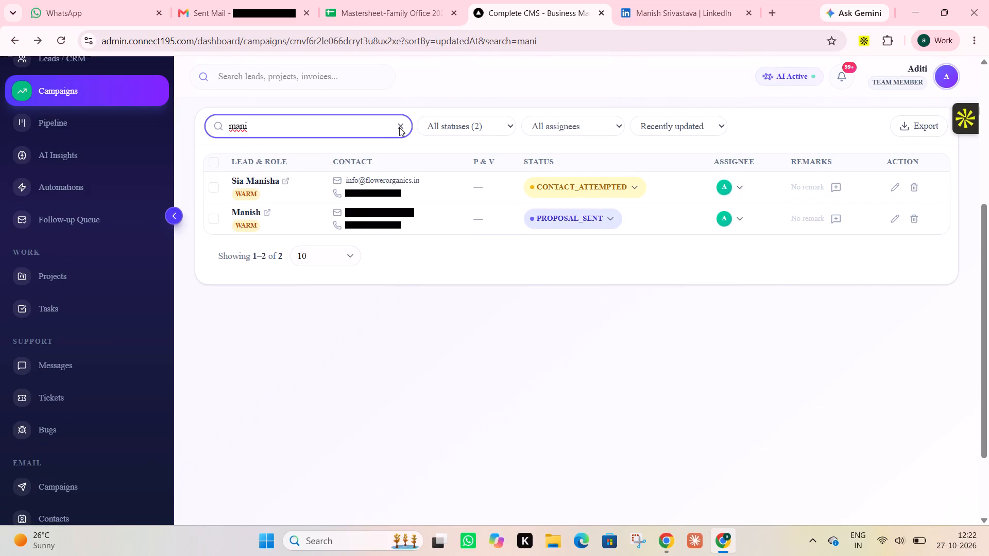
left_click(399, 127)
scroll(521, 380, "down", 2)
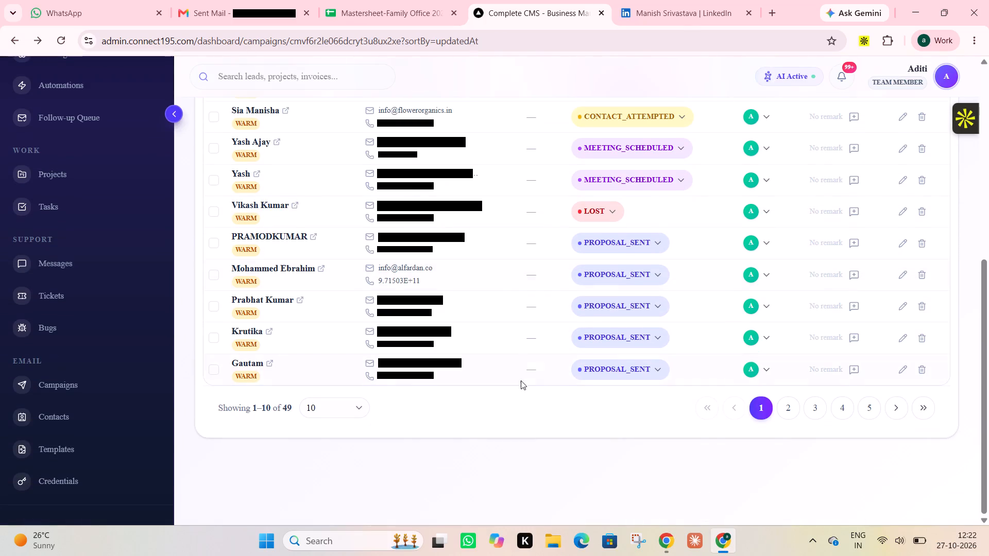
Open page 3 of the campaign's lead list and look through the leads on it.
left_click(816, 412)
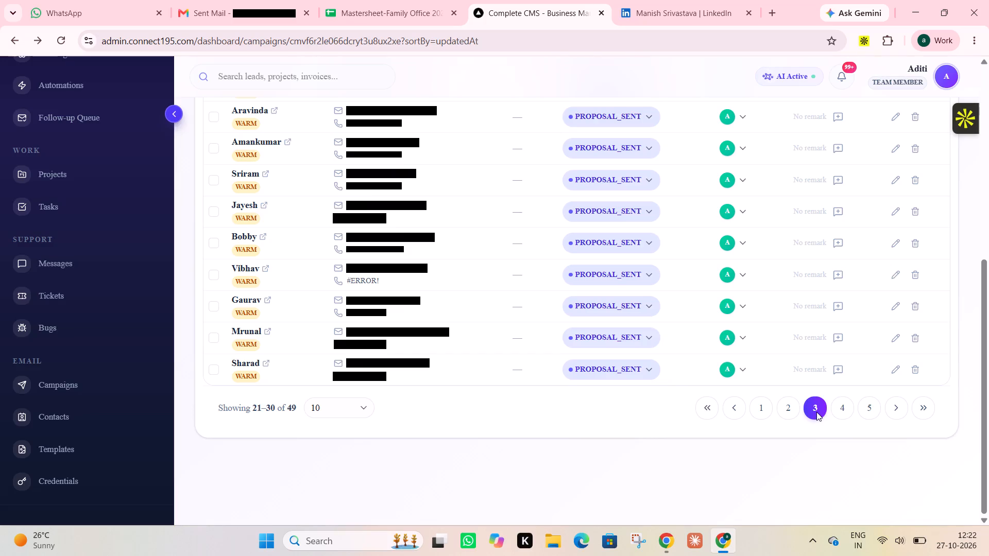
scroll(816, 412, "up", 2)
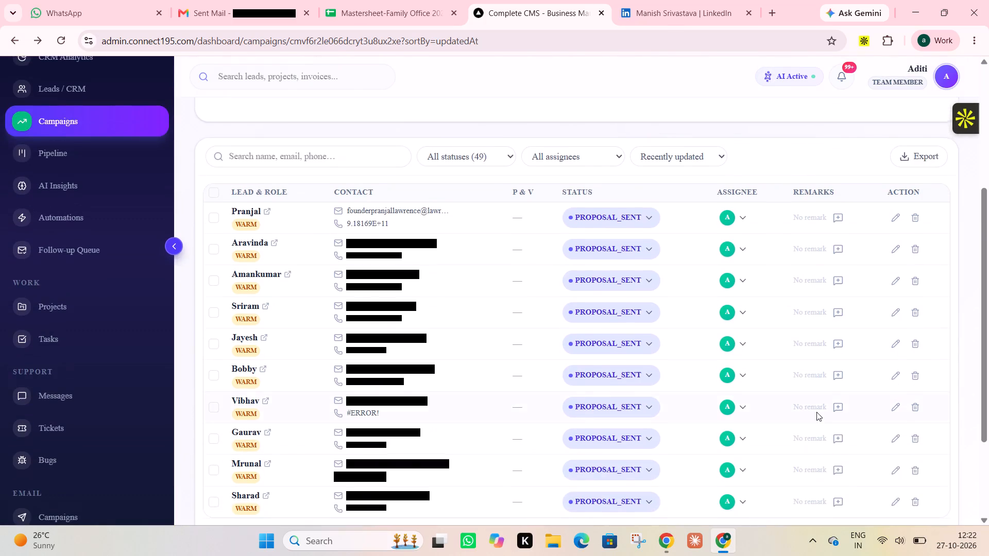
scroll(816, 412, "down", 1)
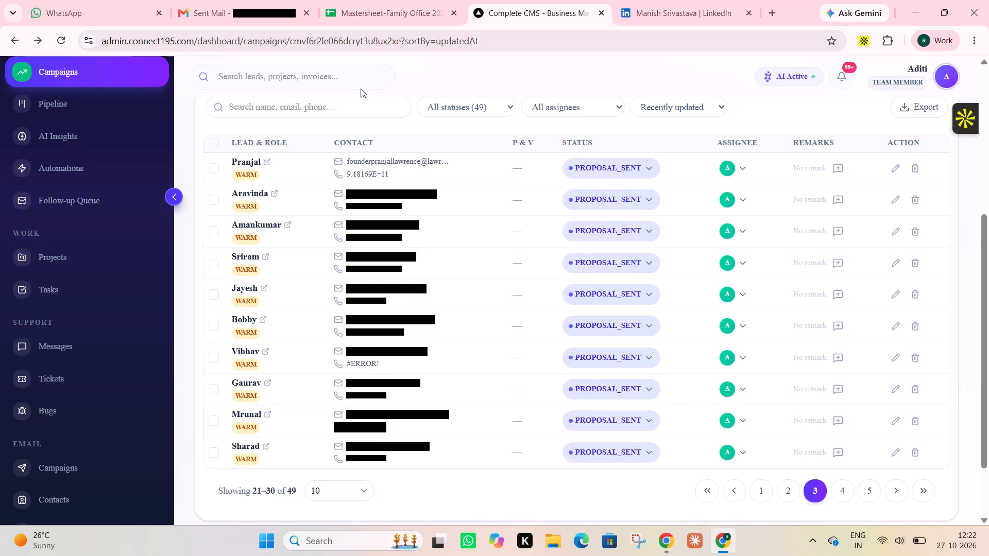
Search the campaign's leads for "969".
left_click(349, 98)
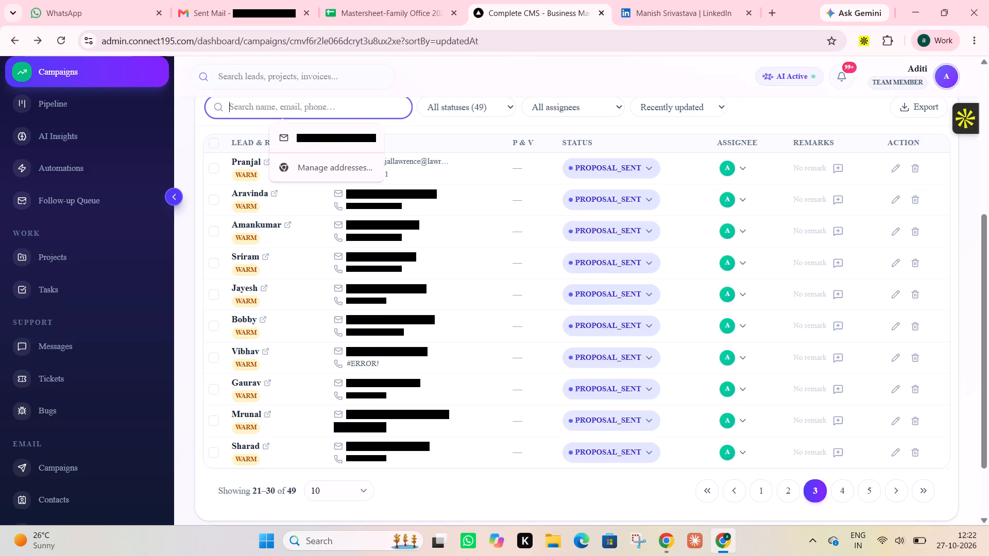
type("969")
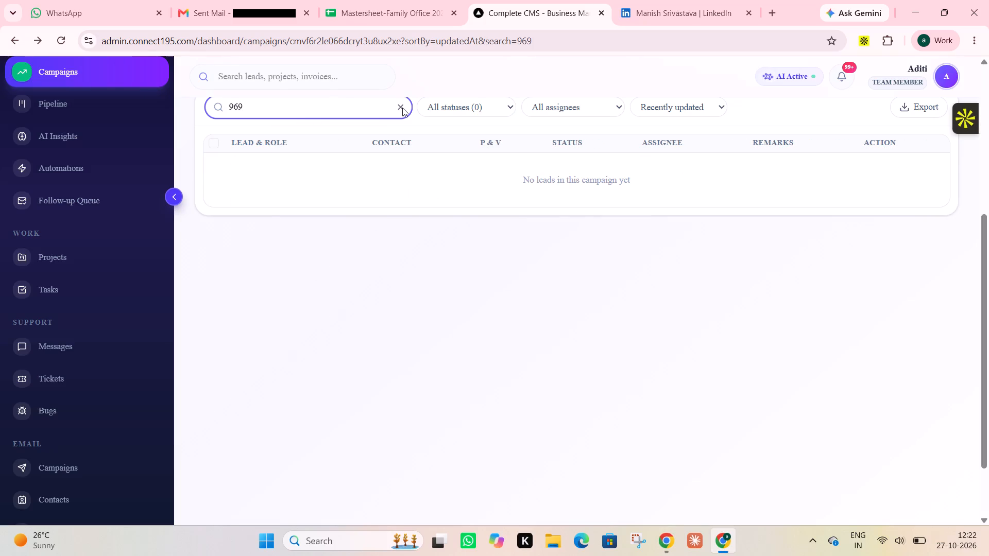
scroll(378, 182, "up", 1)
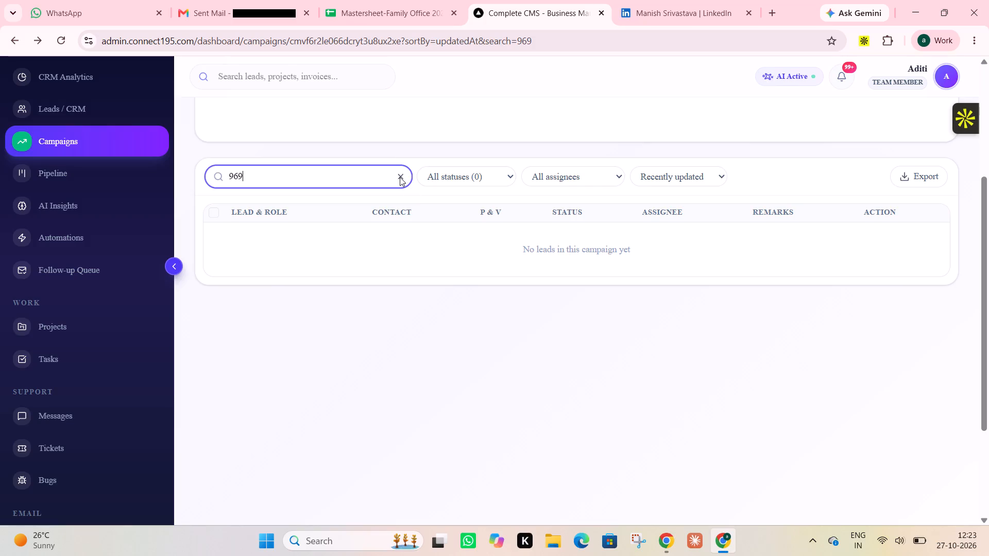
Clear the "969" search and search the campaign's leads for "897" instead.
left_click(400, 177)
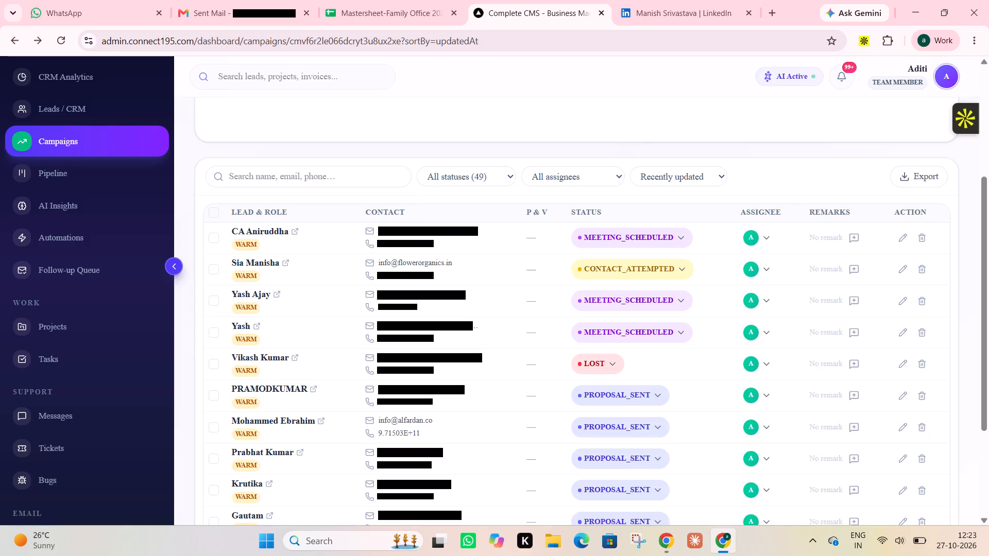
type("897")
Search the Linkedin-family-office-leads-v2 campaign's leads for "897".
left_click(373, 174)
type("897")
scroll(373, 174, "up", 5)
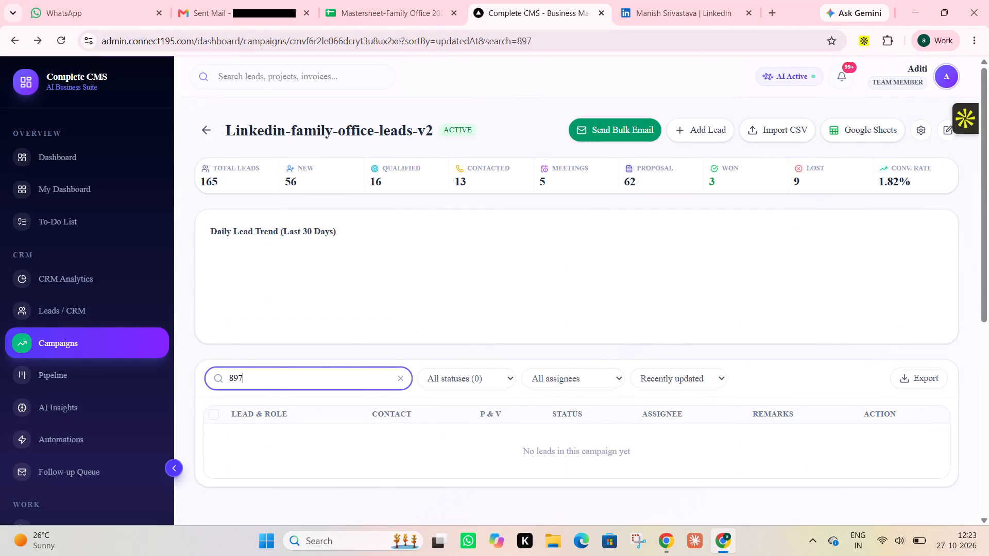
Return to the campaigns list and open the Linkedin-family-office-leads campaign.
scroll(373, 174, "up", 1)
left_click(209, 127)
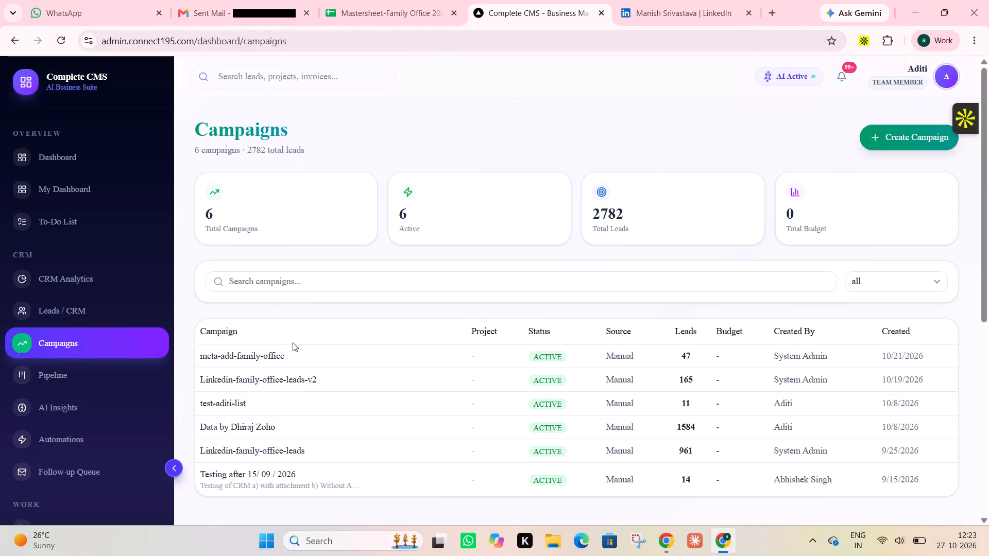
left_click(305, 451)
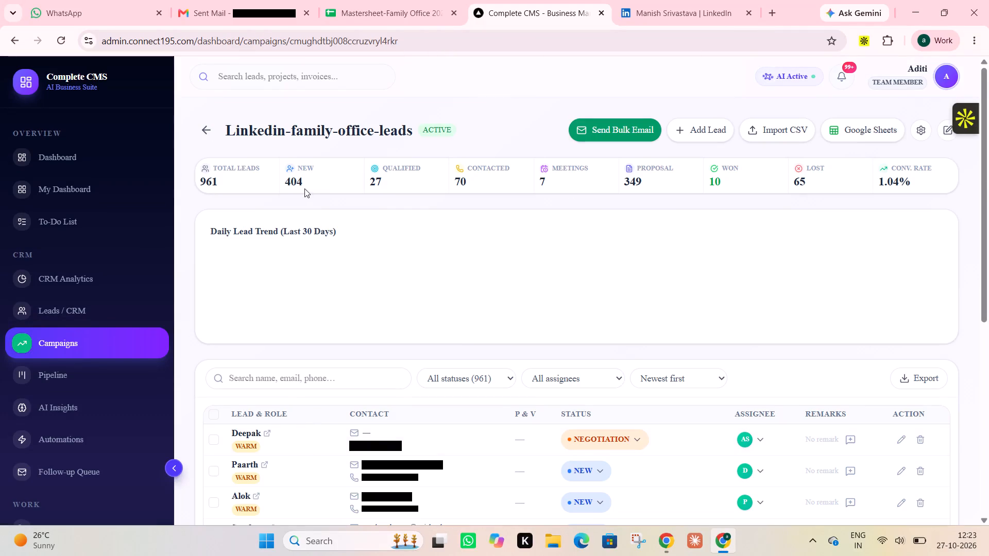
Search this campaign's leads for "897", look through the matches, and narrow the search to "89768".
left_click(353, 375)
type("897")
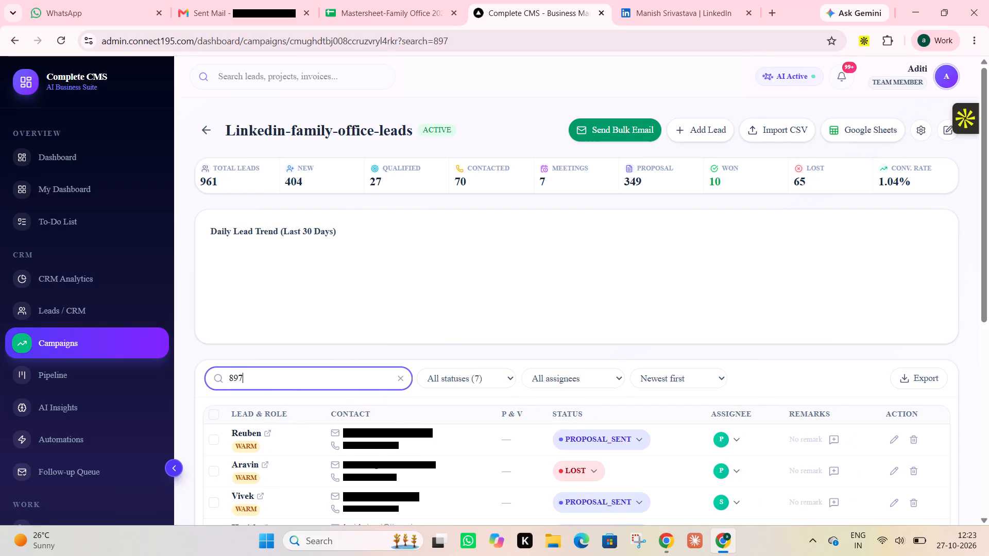
scroll(353, 375, "down", 2)
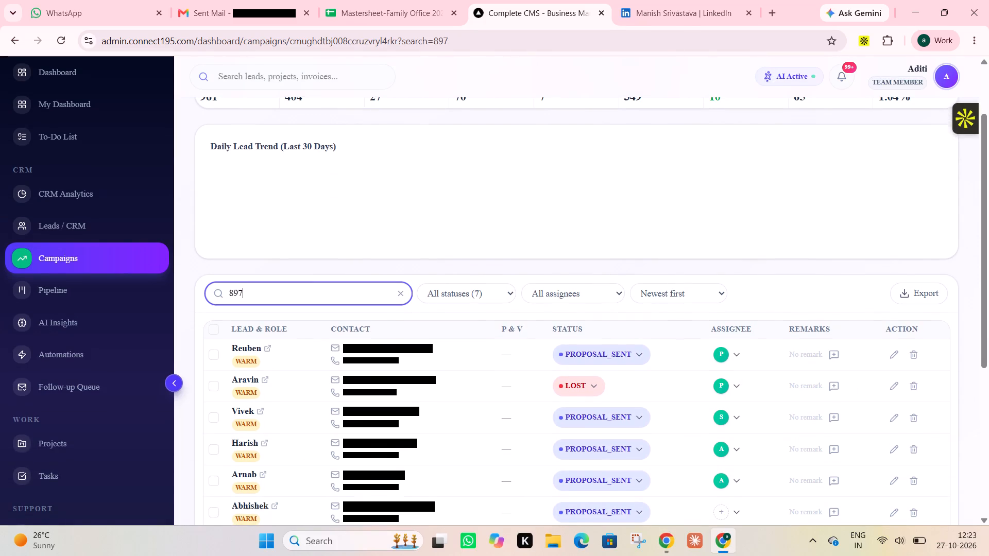
scroll(353, 375, "down", 3)
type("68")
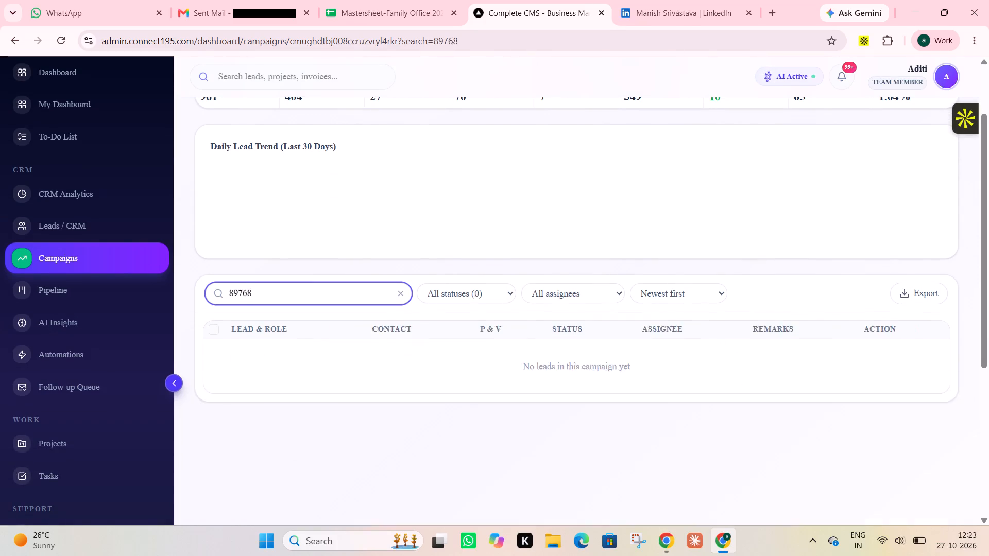